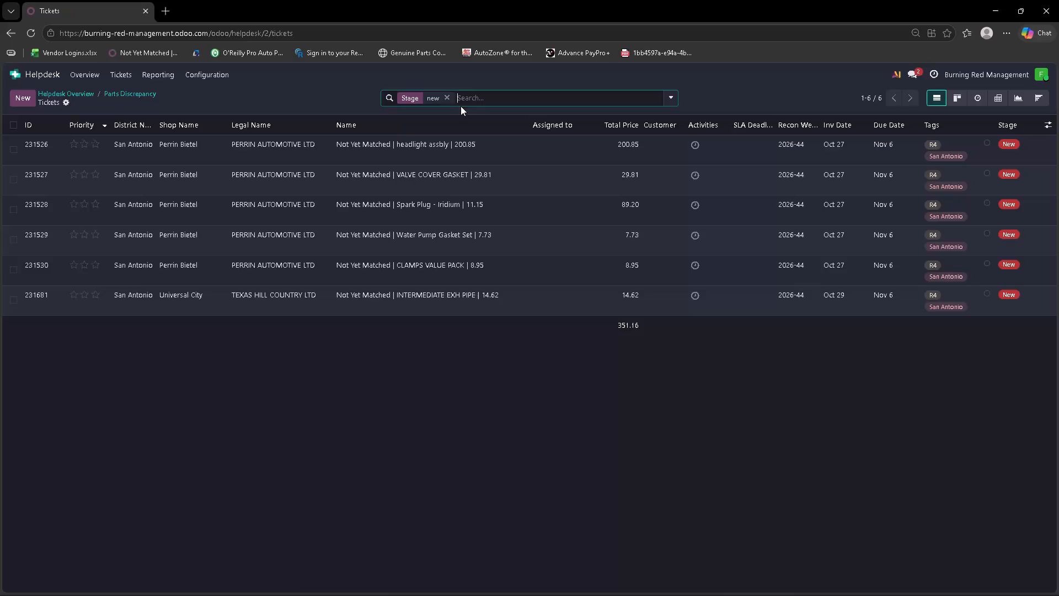
Clear the existing search filter and filter the tickets by Tags r1, Stage new and RO # s.
left_click(447, 97)
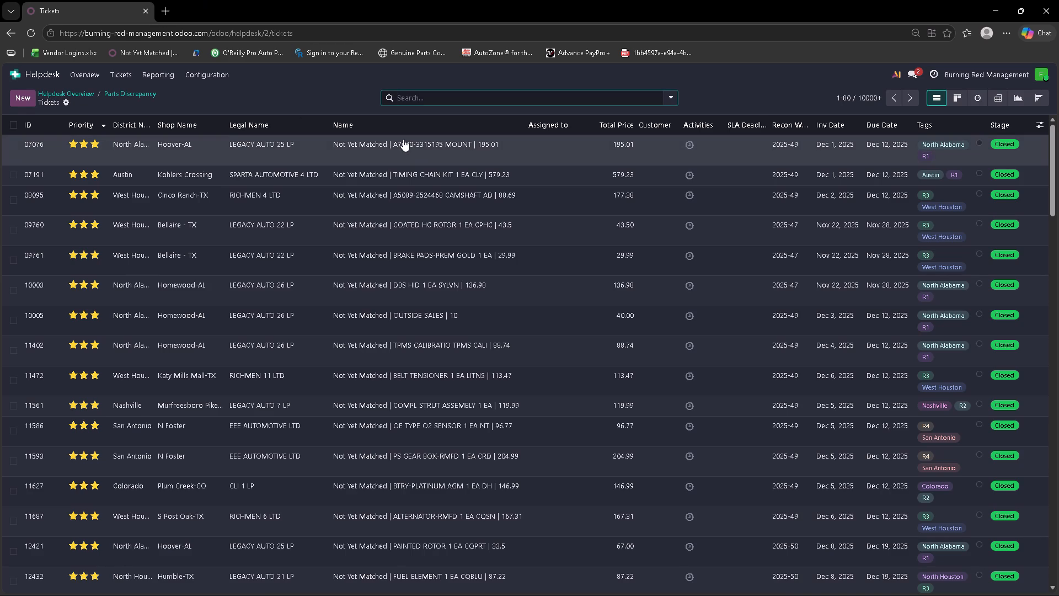
type("rf1")
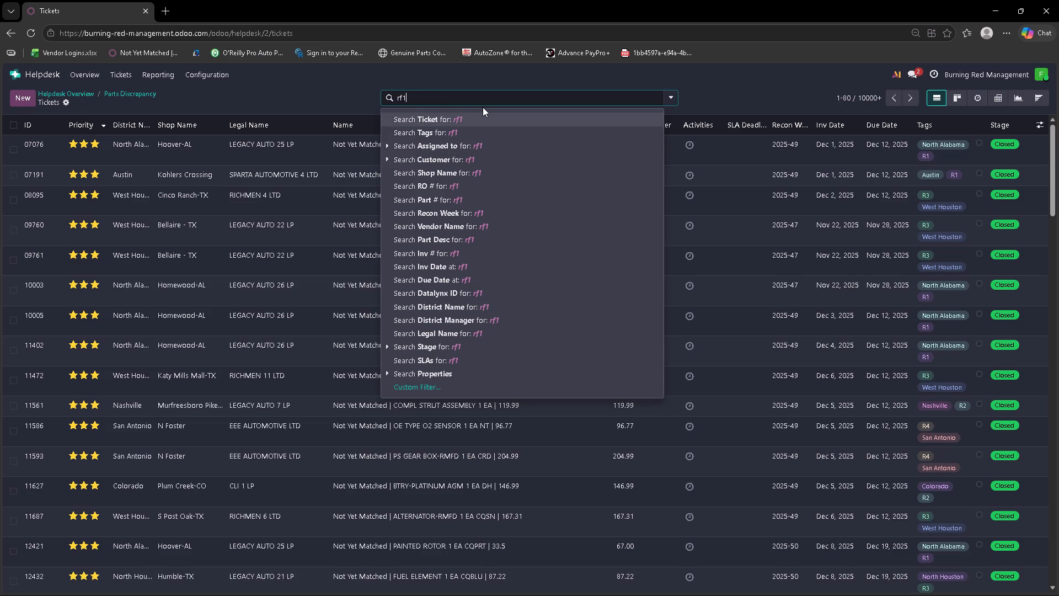
key("BackSpace")
key("BackSpace")
key("1")
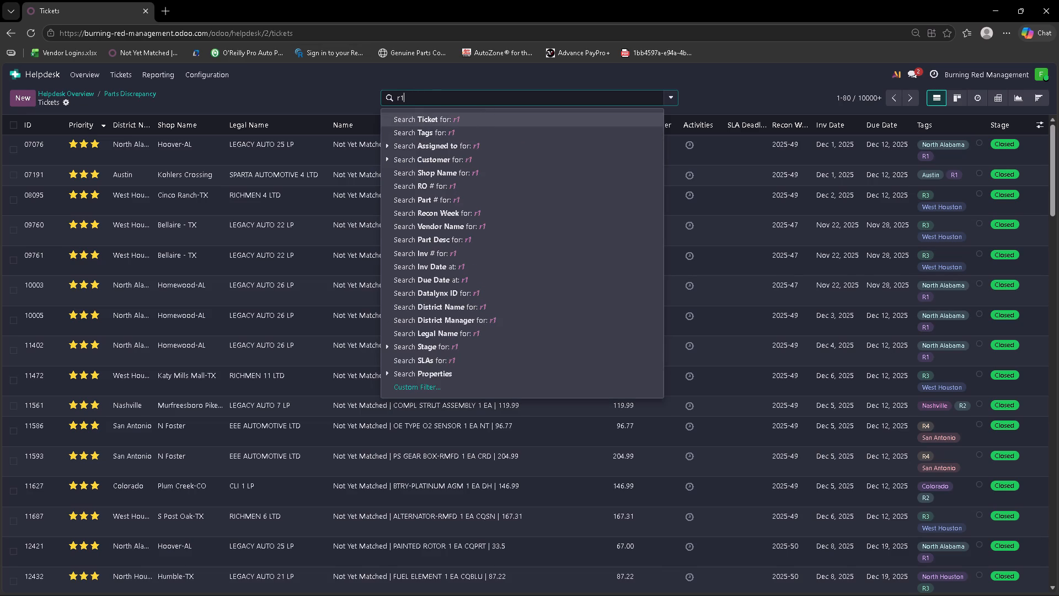
left_click(462, 135)
left_click(490, 99)
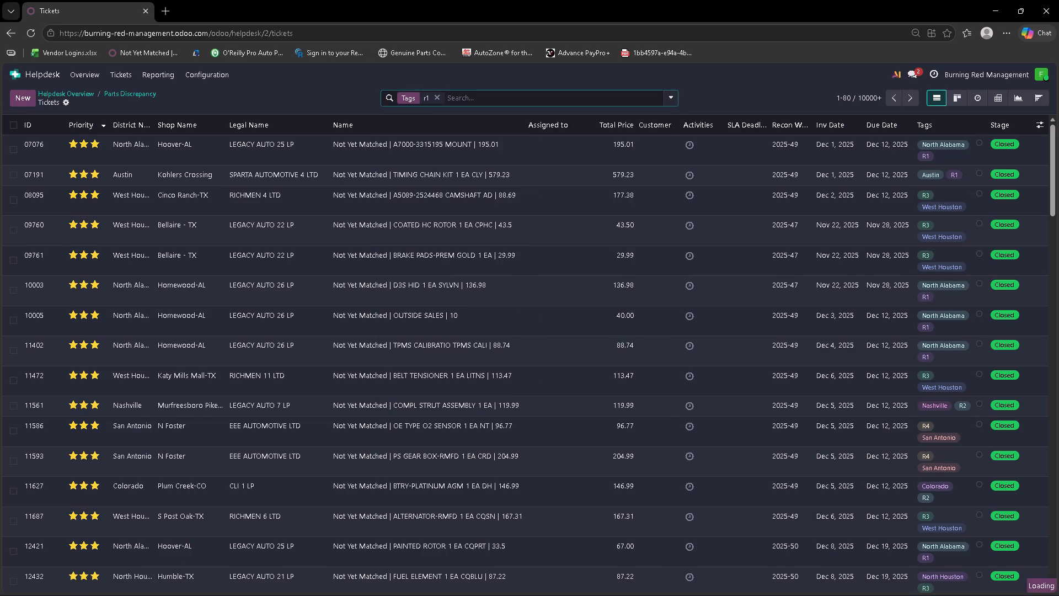
type("new")
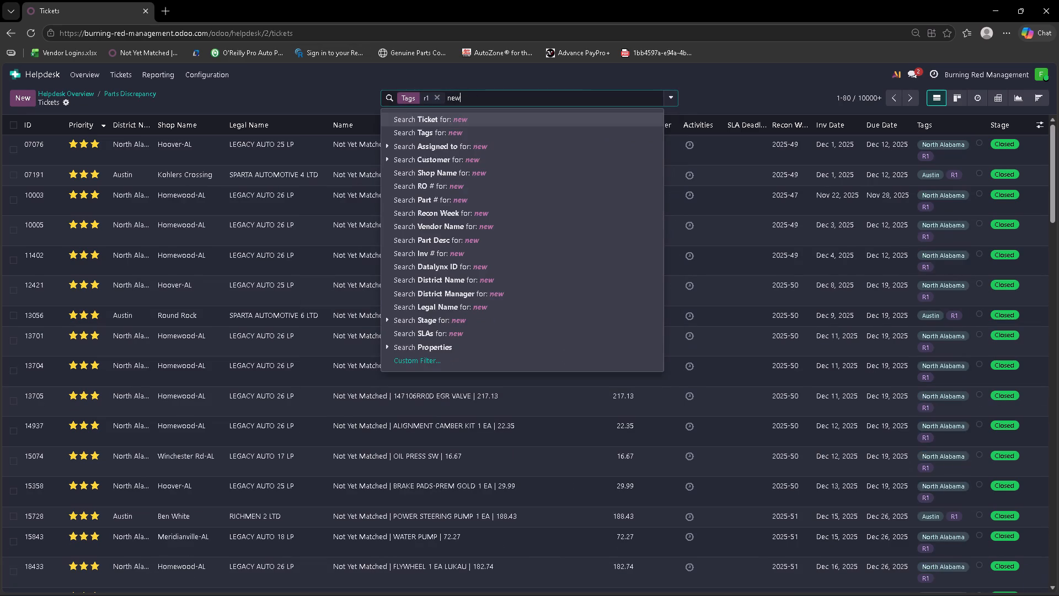
left_click(468, 322)
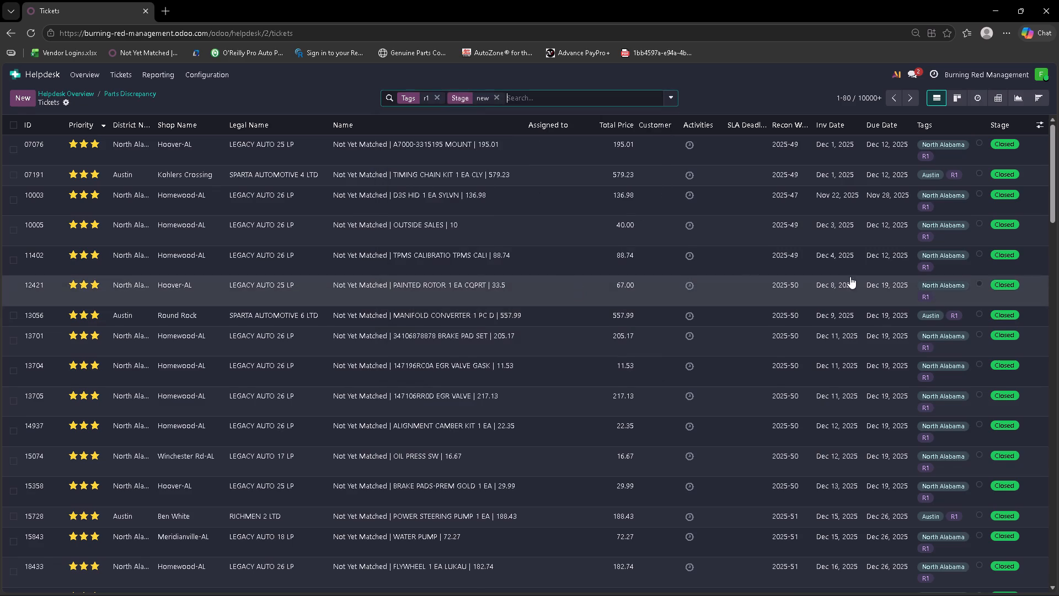
left_click(533, 98)
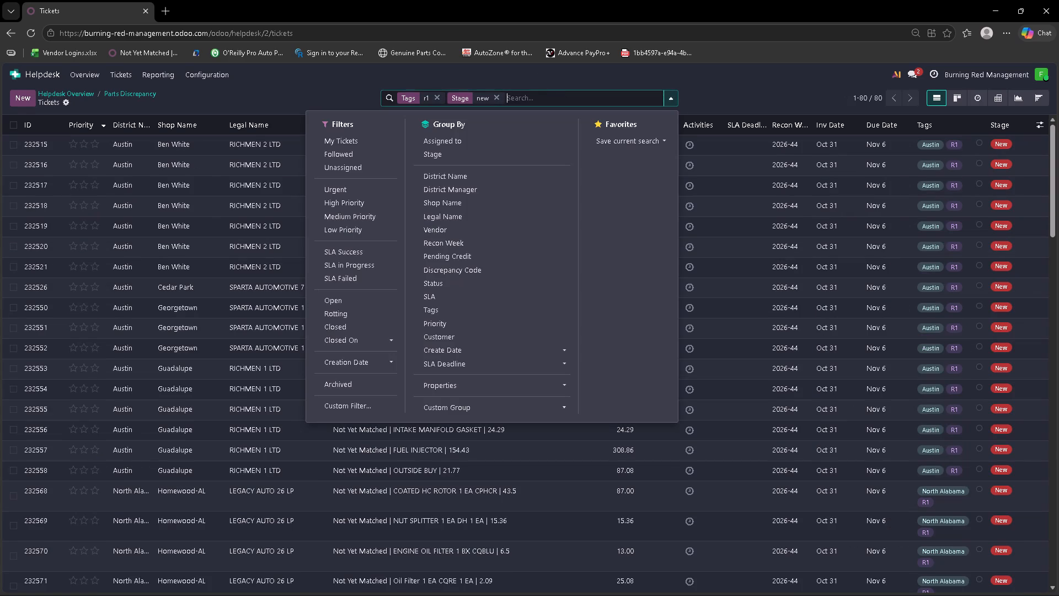
key("s")
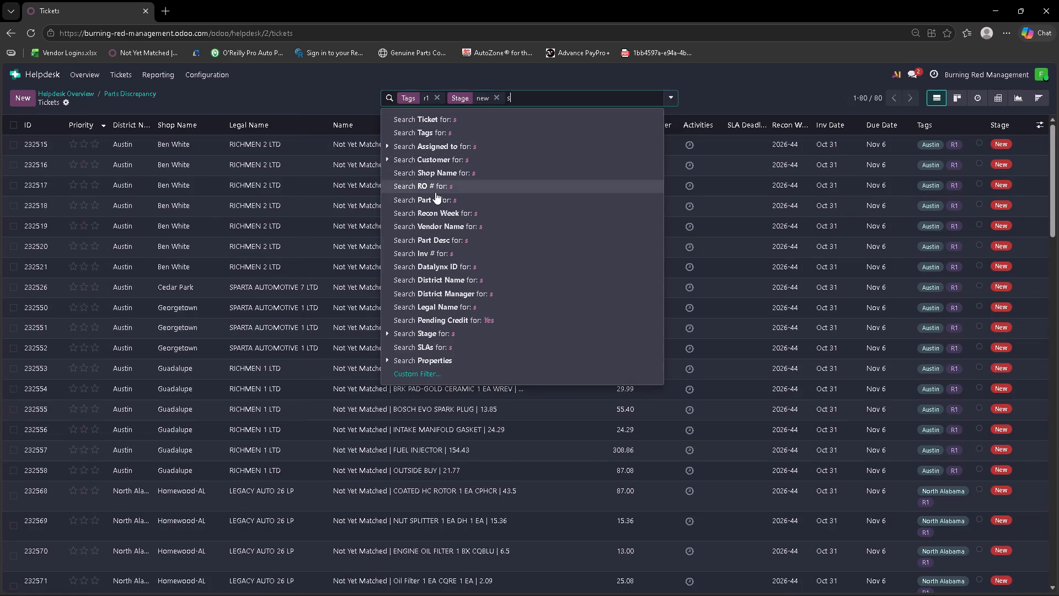
left_click(436, 192)
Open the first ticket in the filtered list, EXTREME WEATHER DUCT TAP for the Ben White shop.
left_click(583, 142)
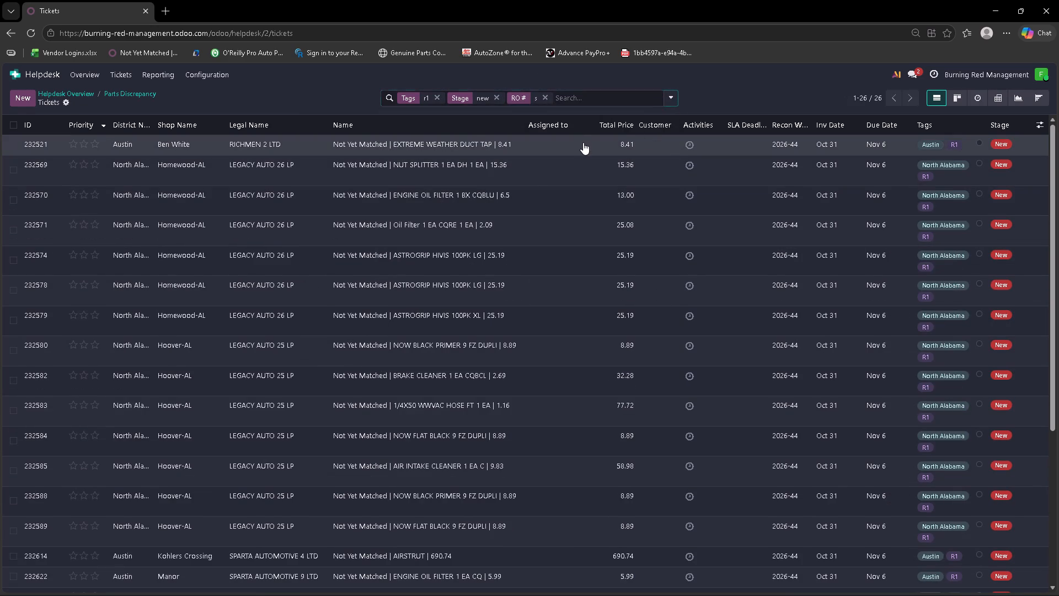
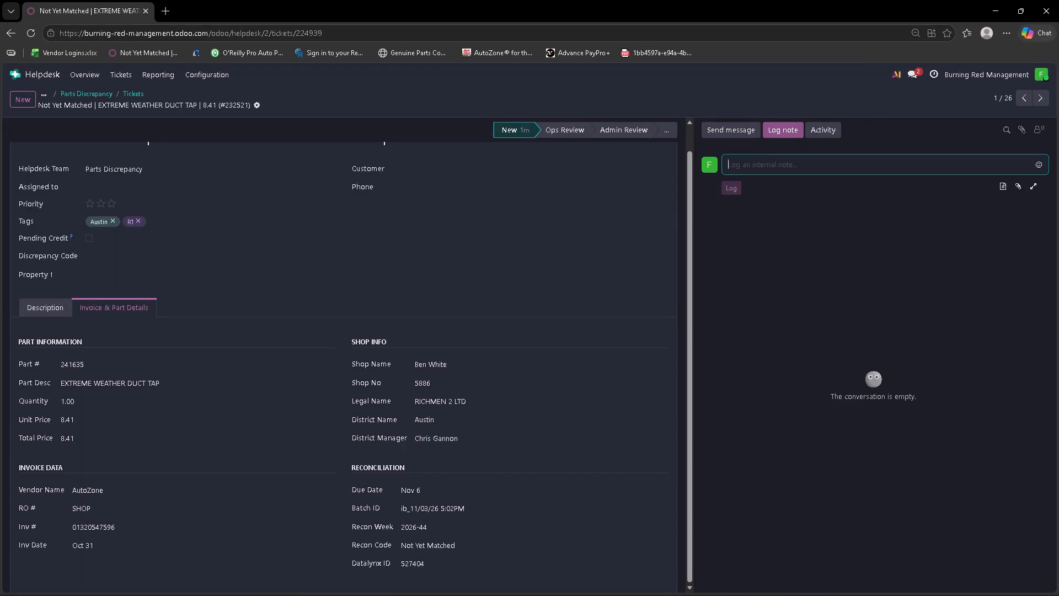
Log the internal note SHOP on the EXTREME WEATHER DUCT TAP ticket and set its stage to Closed.
left_click(772, 167)
type("SHOP")
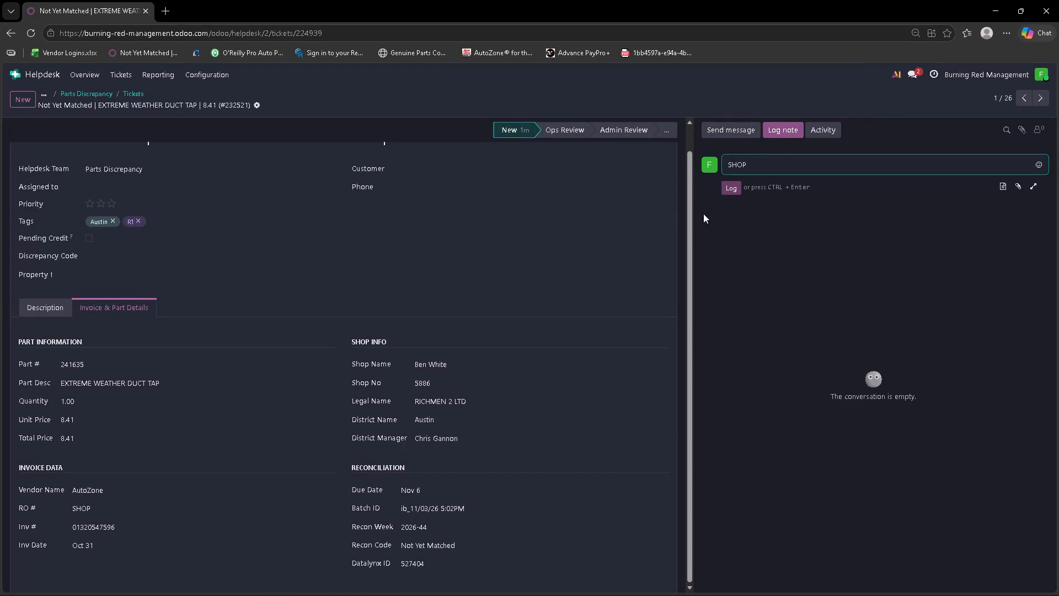
left_click(729, 191)
left_click(667, 133)
left_click(651, 149)
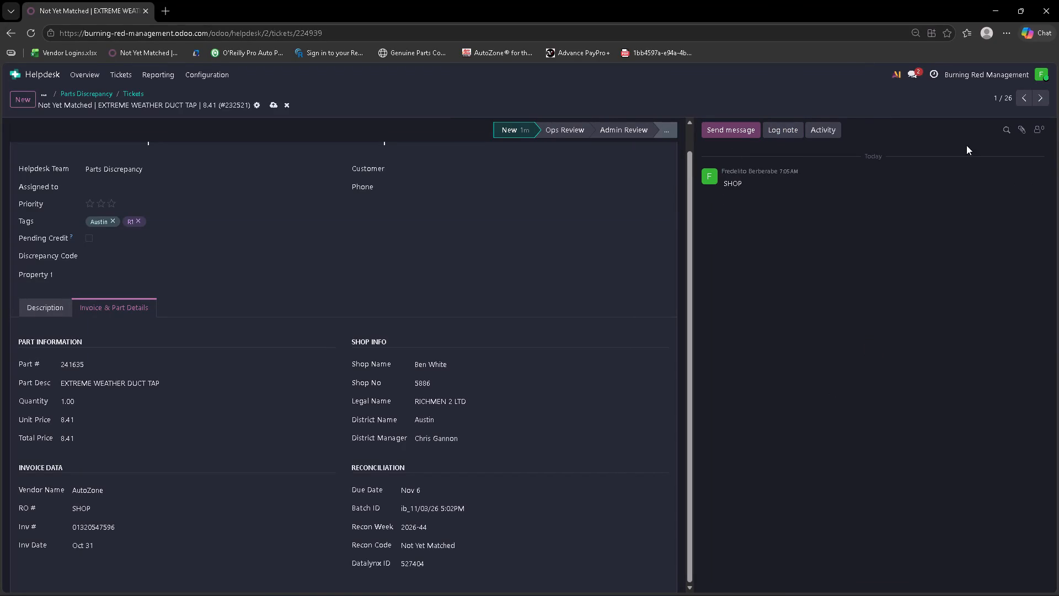
Go to the next ticket, NUT SPLITTER, log the internal note SHOP and set its stage to Closed.
left_click(1038, 101)
left_click(785, 136)
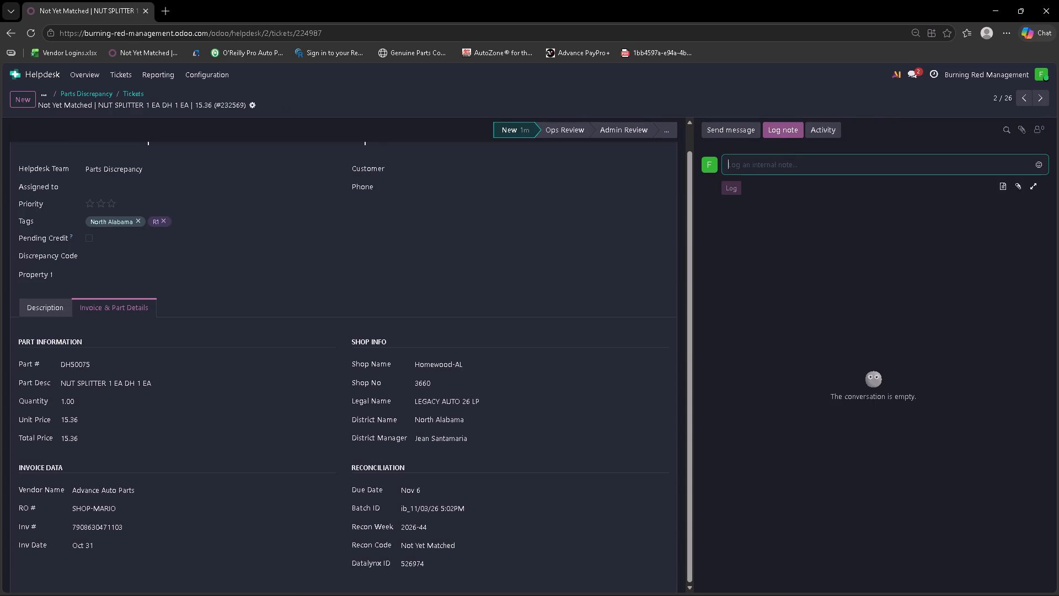
left_click(784, 159)
type("SHOP")
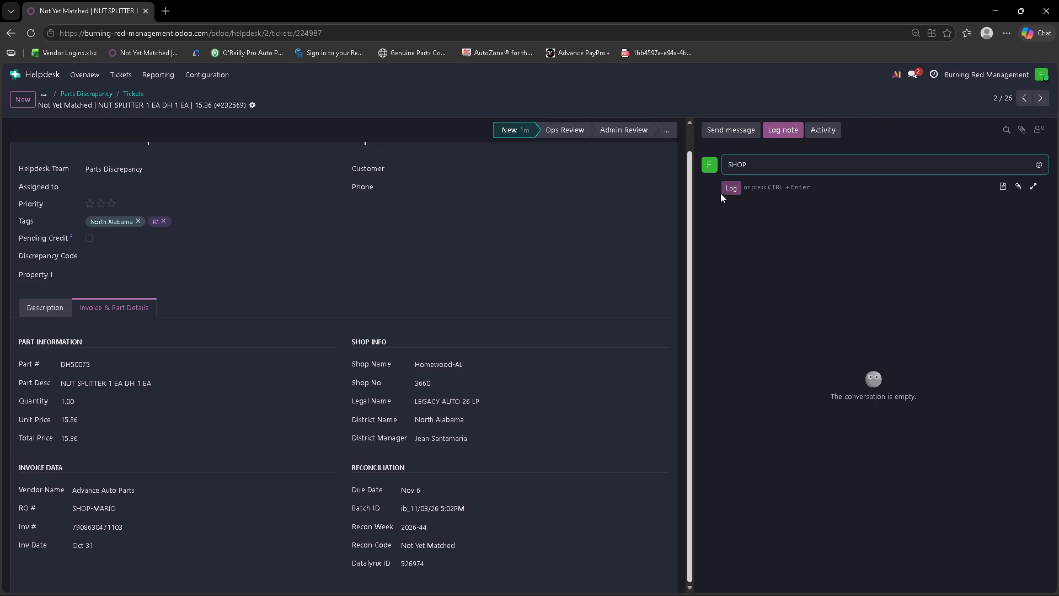
left_click(728, 193)
left_click(669, 138)
left_click(654, 149)
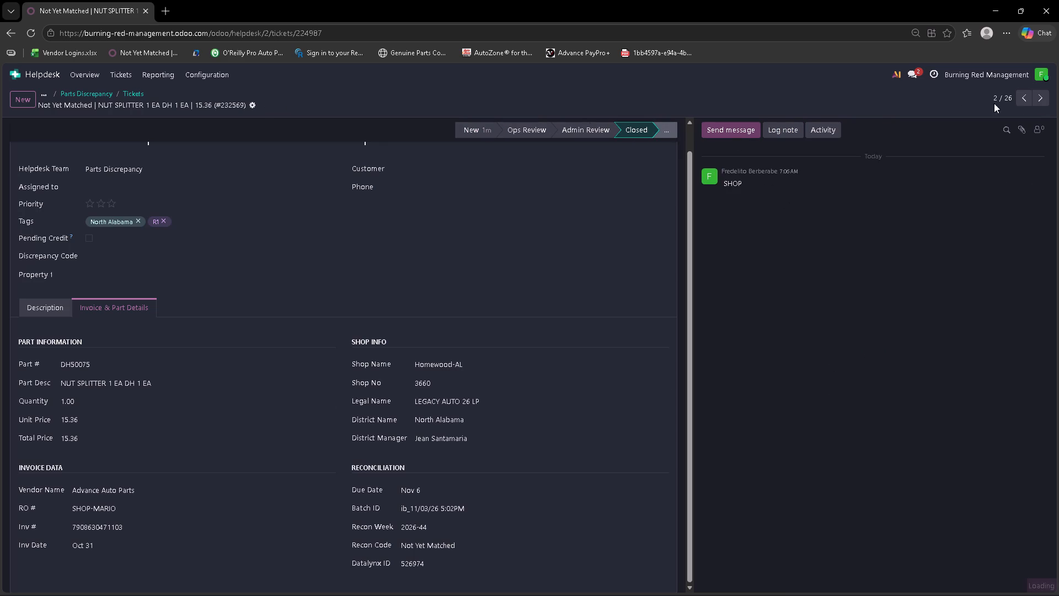
Go to the next ticket, ENGINE OIL FILTER 1 BX CQBLU, log the internal note SHOP and set its stage to Closed.
left_click(1039, 104)
left_click(790, 131)
left_click(778, 166)
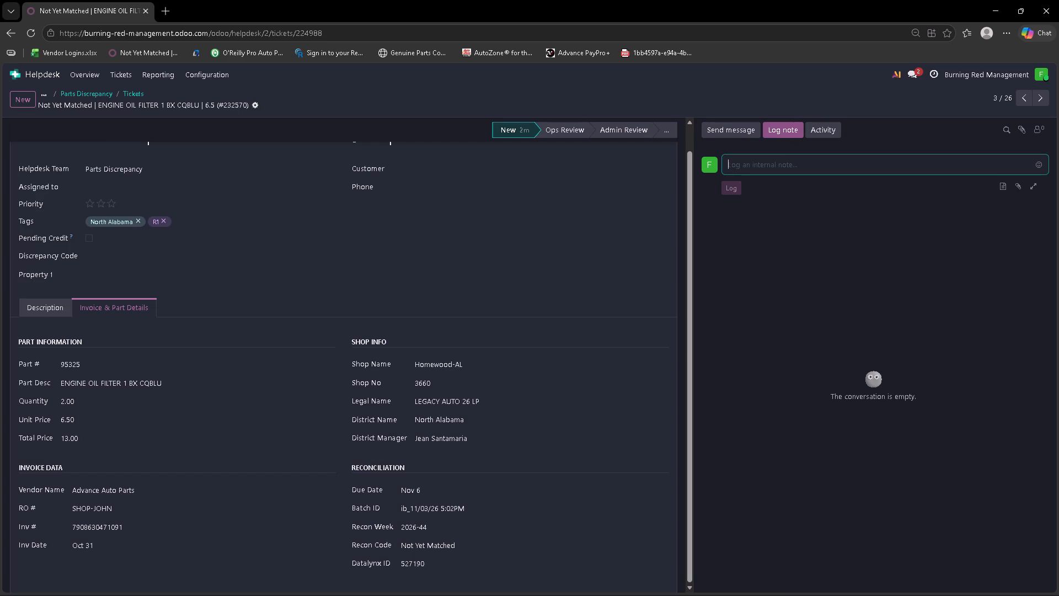
type("SHOP")
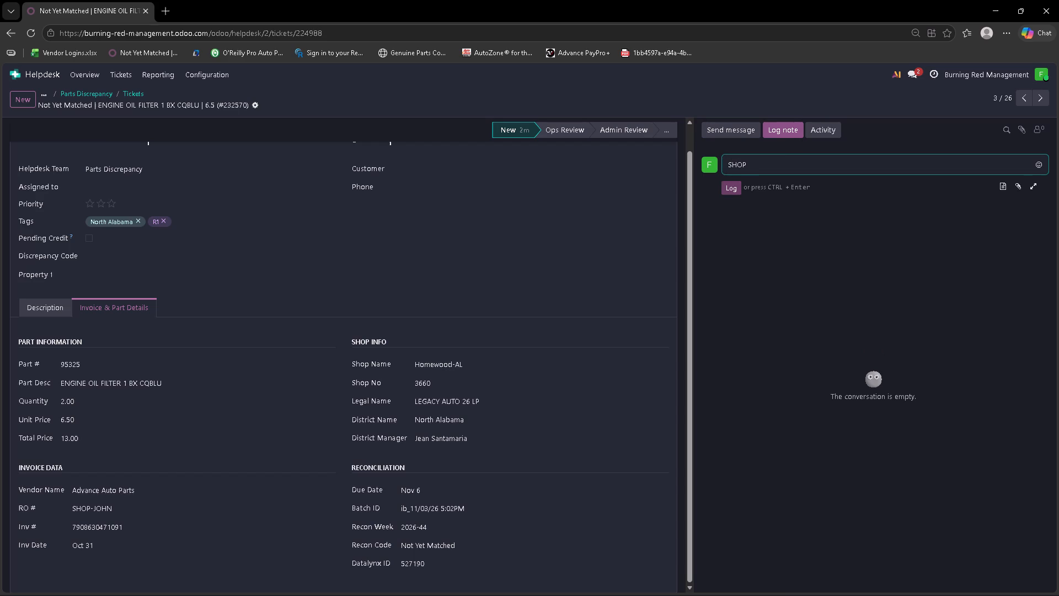
left_click(735, 190)
left_click(671, 134)
left_click(660, 151)
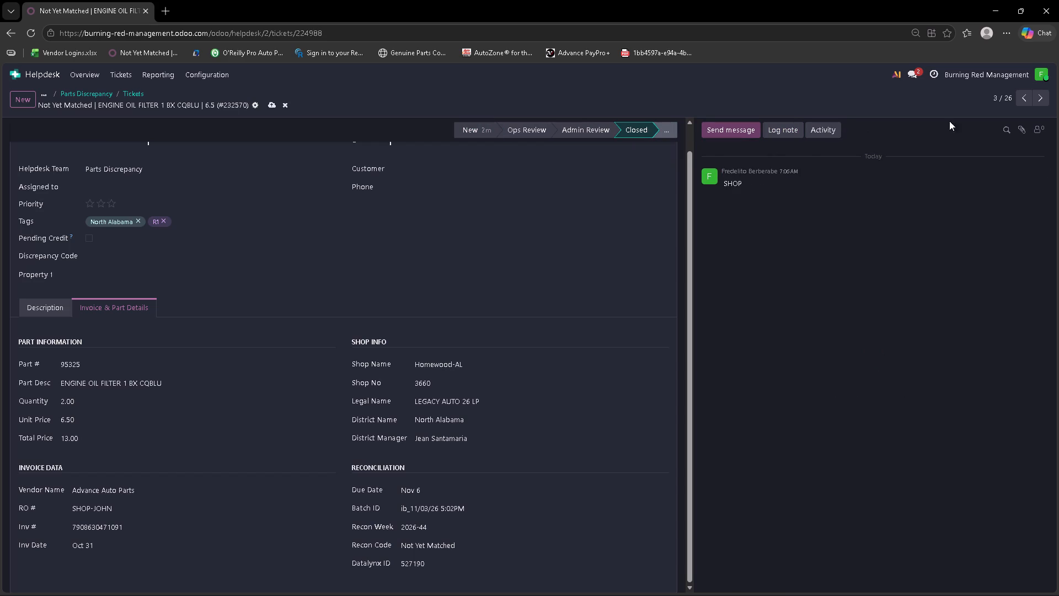
Go to the next ticket, Oil Filter 1 EA CQRE, log the internal note SHOP and set its stage to Closed.
left_click(1042, 104)
left_click(785, 134)
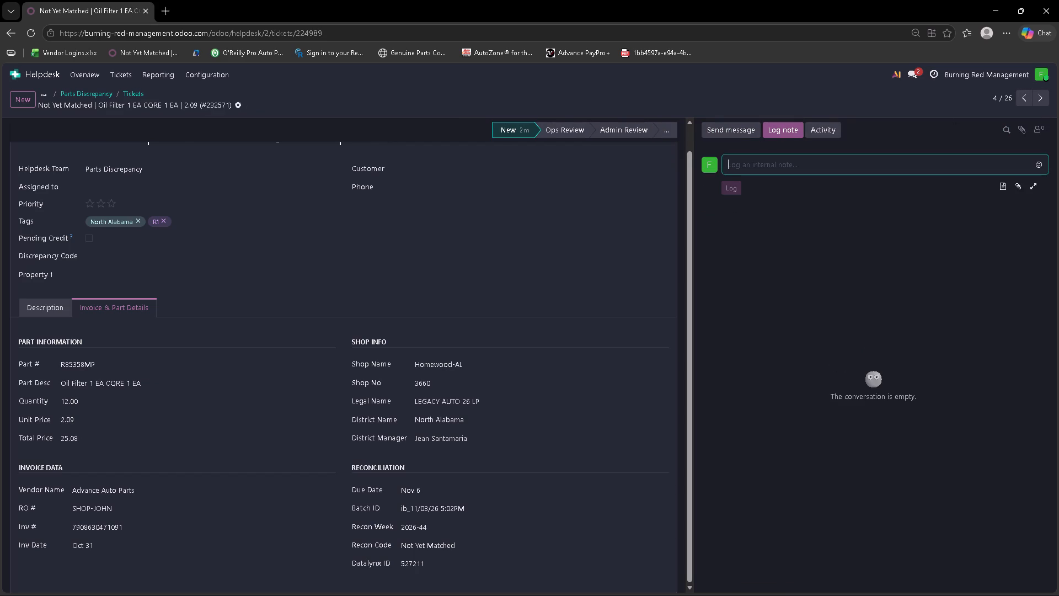
left_click(791, 169)
type("SHOP")
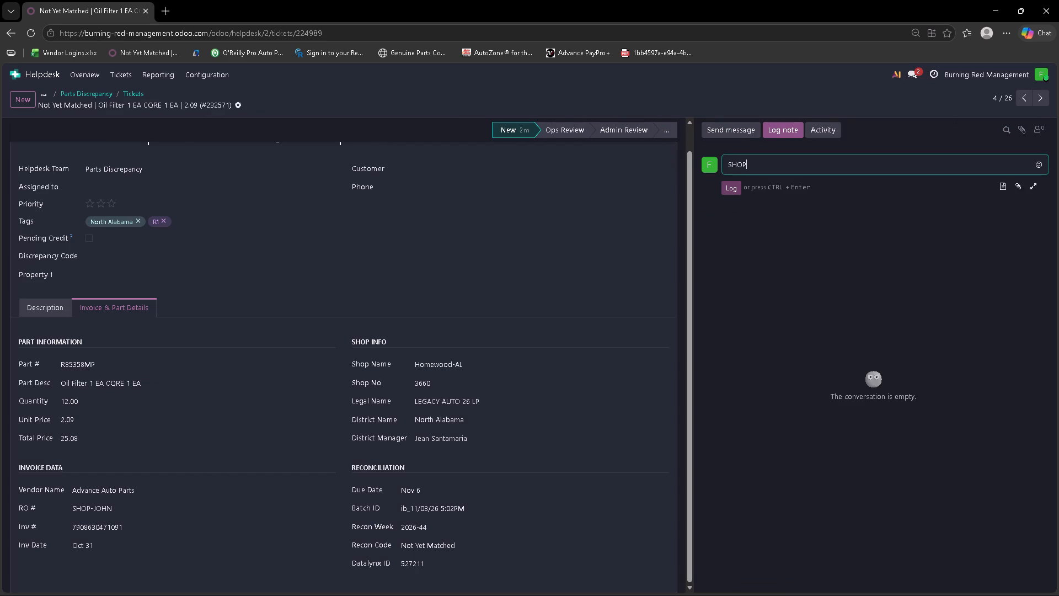
left_click(729, 191)
left_click(665, 134)
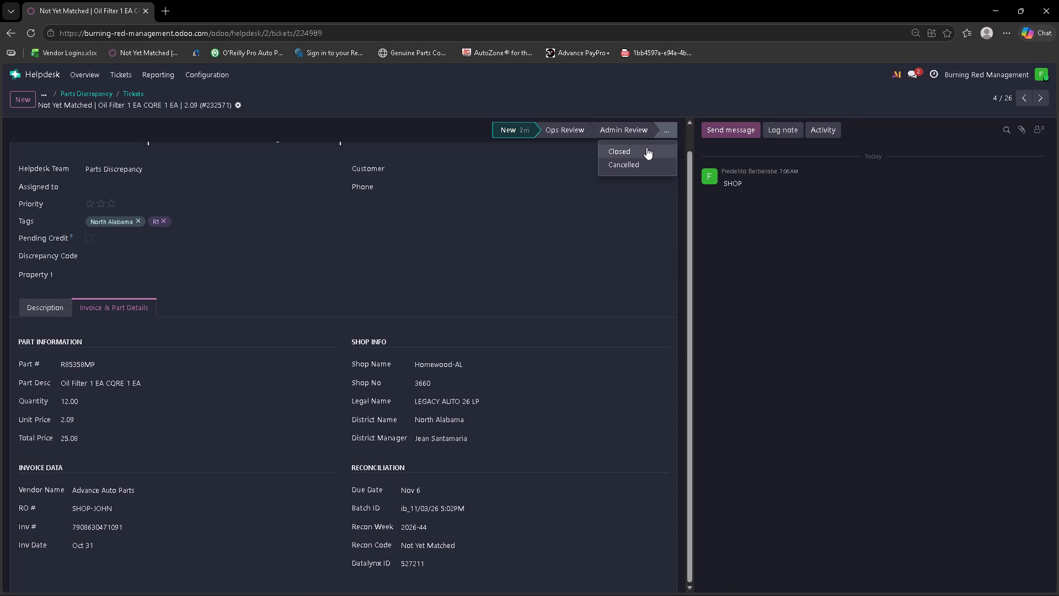
left_click(646, 147)
Go to the next ticket, ASTROGRIP HIVIS 100PK LG, log SHOP SUPPLY copied from its RO # as an internal note, and set the stage to Closed.
left_click(1042, 103)
left_click(784, 132)
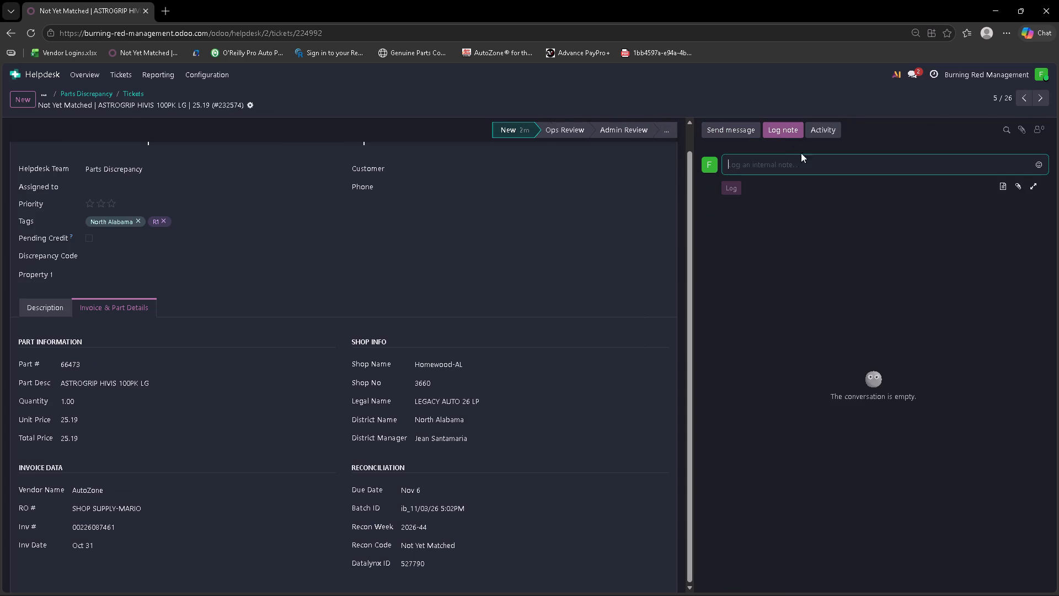
left_click(805, 168)
left_click_drag(116, 509, 66, 509)
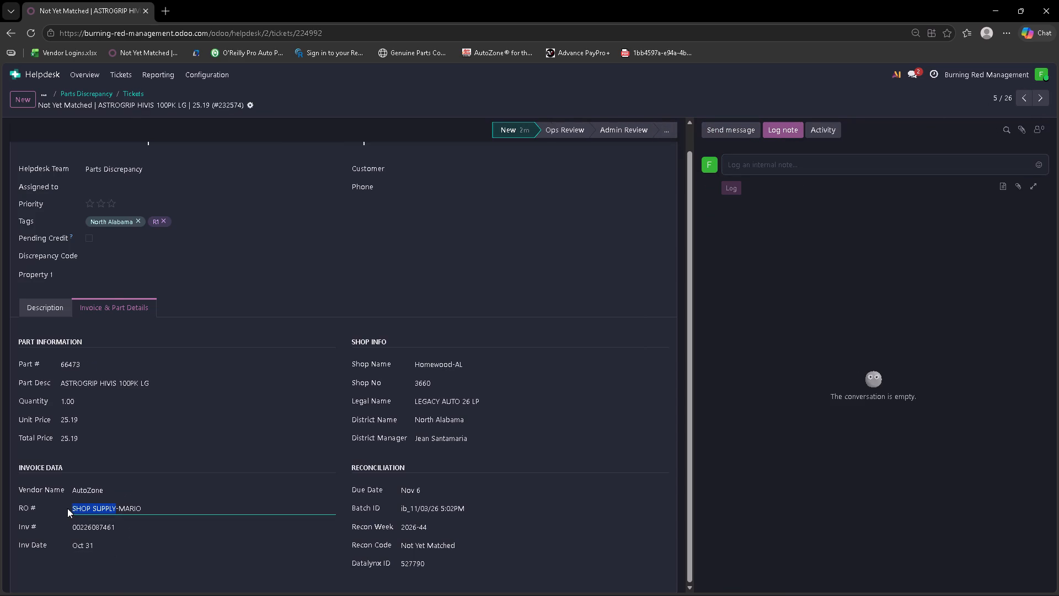
right_click(81, 506)
left_click(98, 285)
left_click(788, 164)
key("ctrl+v")
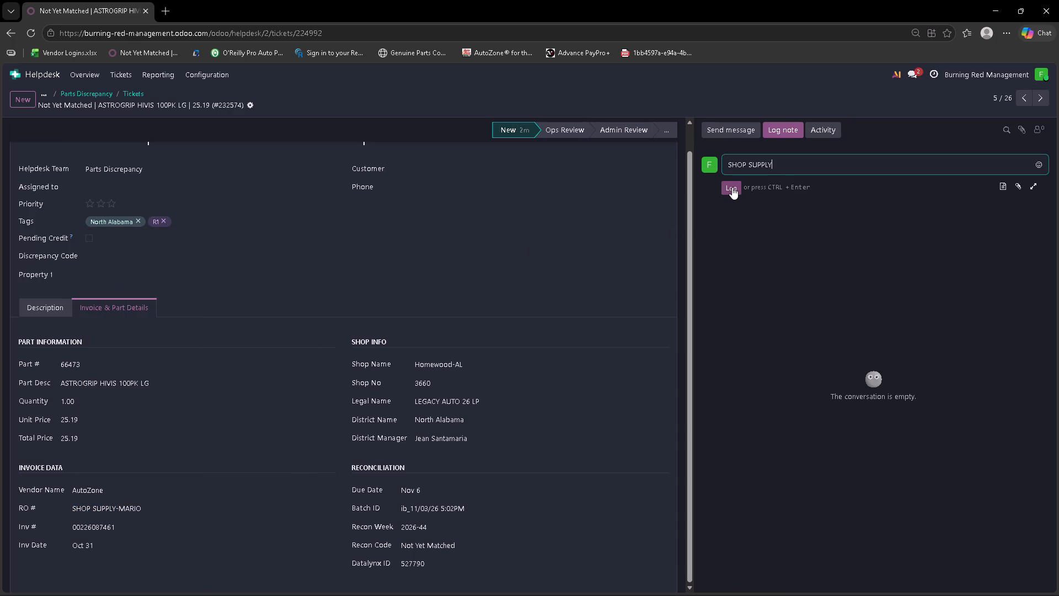
left_click(732, 187)
left_click(664, 130)
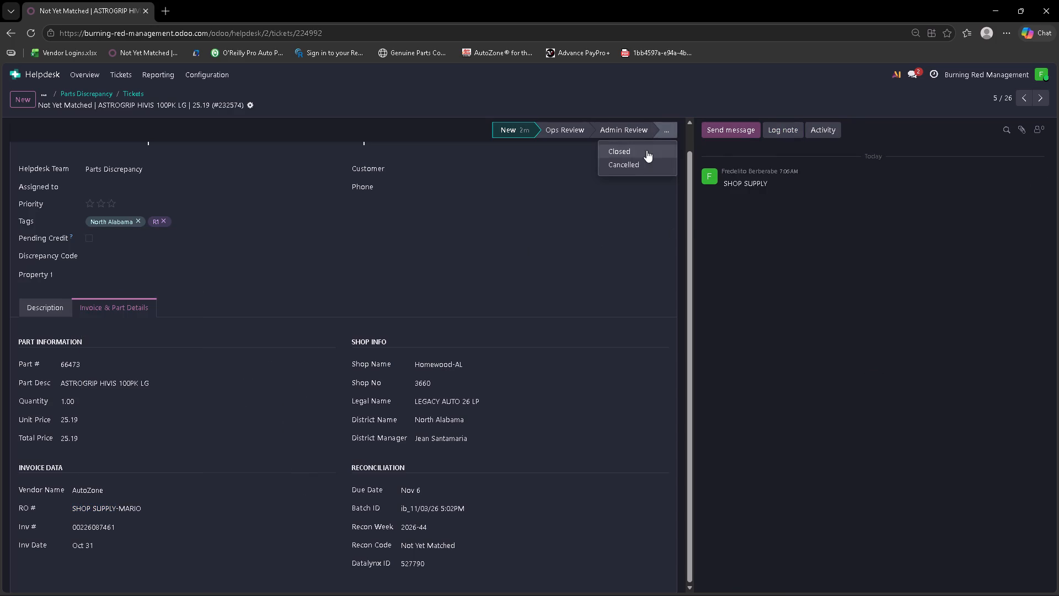
left_click(646, 150)
Go to the next ticket in the filtered list, the other ASTROGRIP HIVIS 100PK LG ticket for Homewood-AL.
left_click(1041, 103)
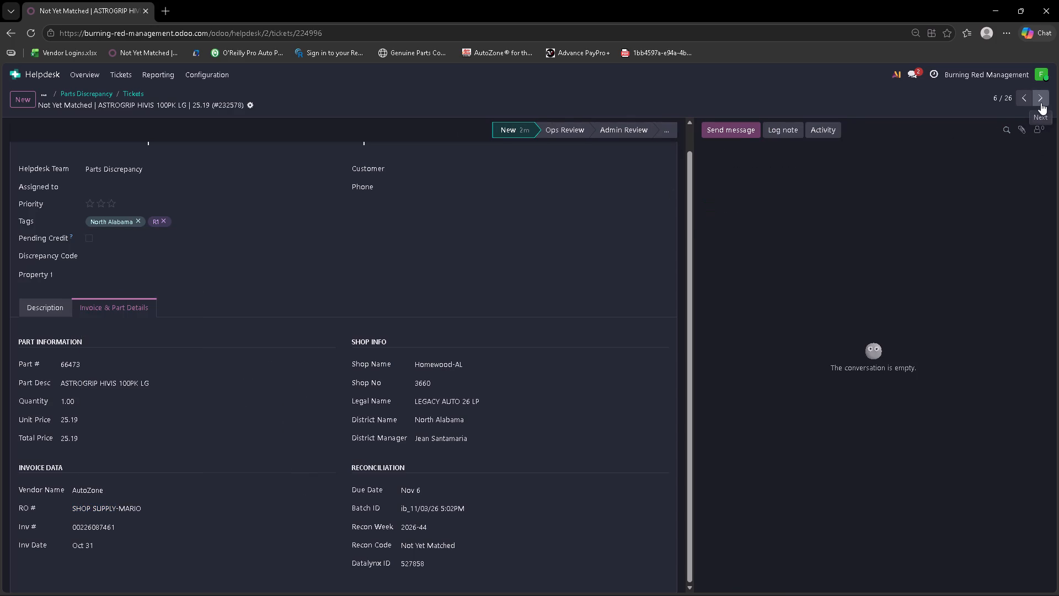
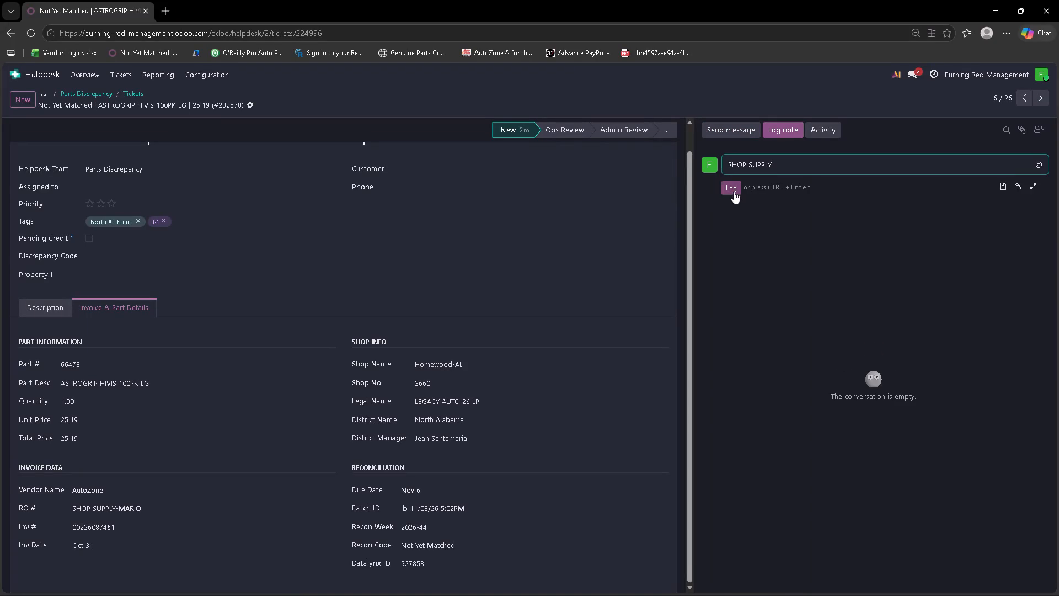
Log the prepared SHOP SUPPLY internal note on this ASTROGRIP HIVIS 100PK LG ticket and set its stage to Closed.
left_click(734, 191)
left_click(669, 132)
left_click(639, 151)
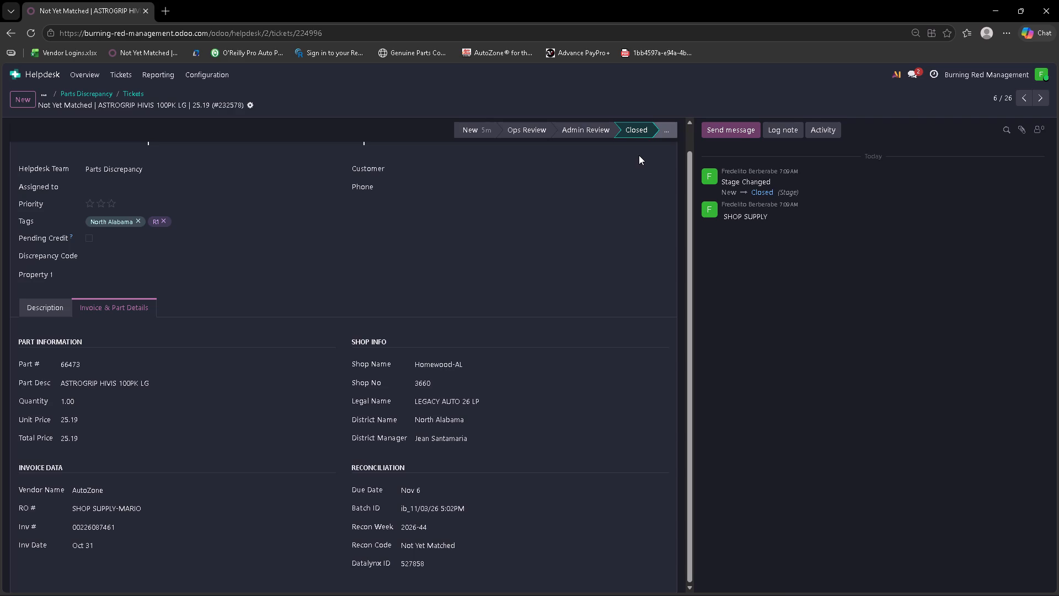
Go to the next ticket, ASTROGRIP HIVIS 100PK XL, log the internal note SHOP SUPPLY and set its stage to Closed.
left_click(1042, 106)
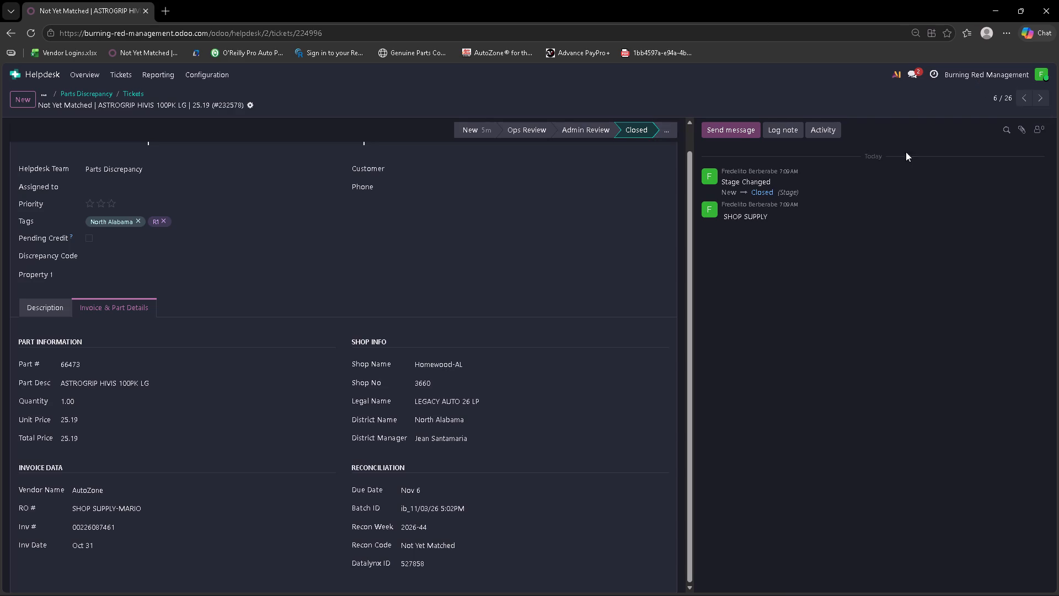
left_click(779, 136)
left_click(784, 160)
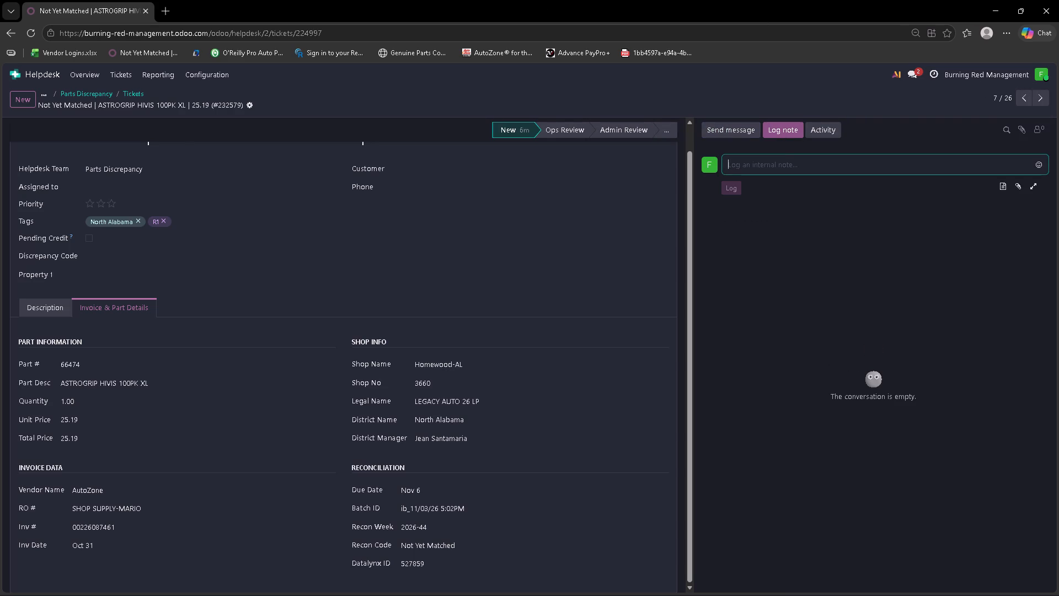
key("ctrl+v")
left_click(731, 194)
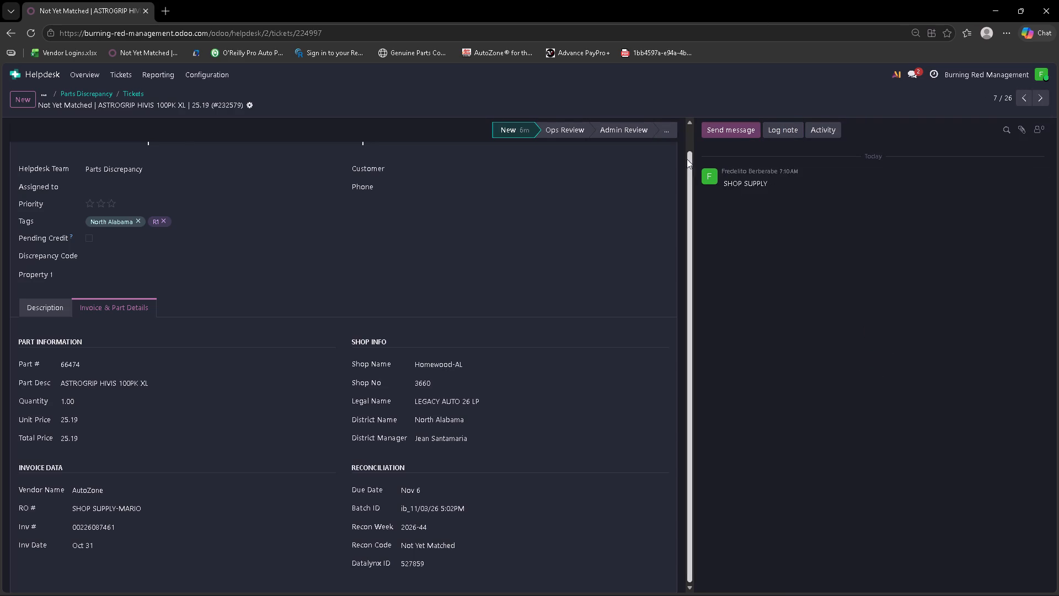
left_click(670, 136)
left_click(653, 146)
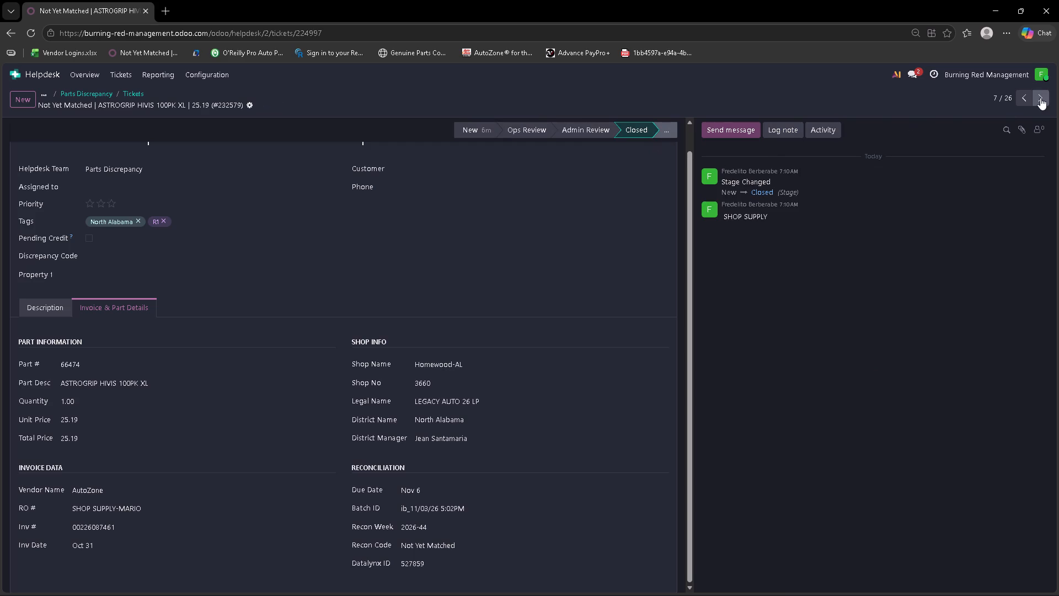
Go to the next ticket, NOW BLACK PRIMER 9 FZ DUPLI, log SHOP SUPPLIES copied from its RO # as an internal note, and set the stage to Closed.
left_click(1040, 97)
left_click(770, 135)
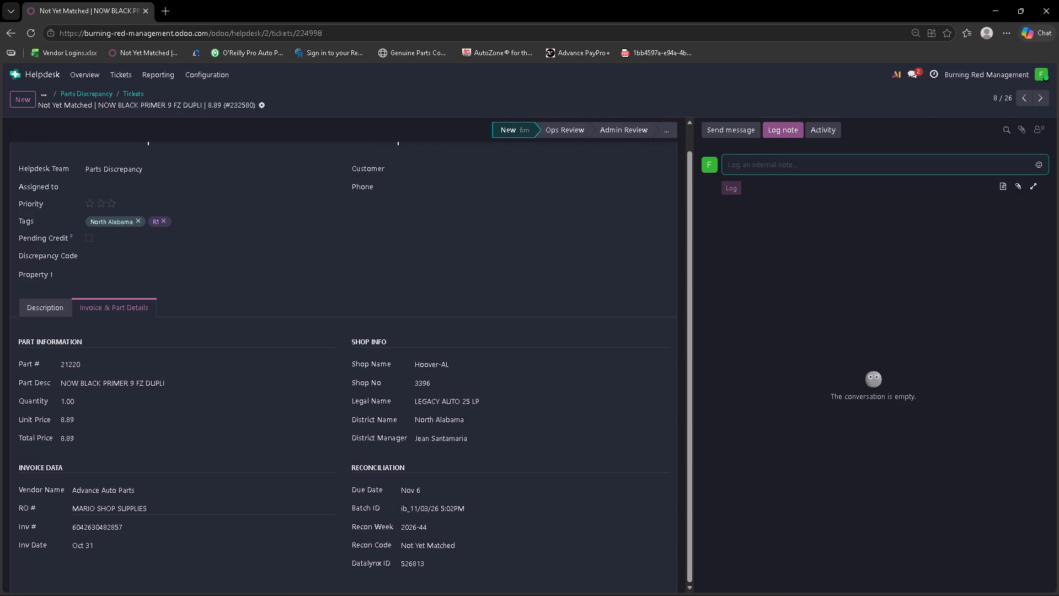
left_click_drag(97, 511, 146, 510)
right_click(139, 508)
right_click(139, 508)
right_click(139, 508)
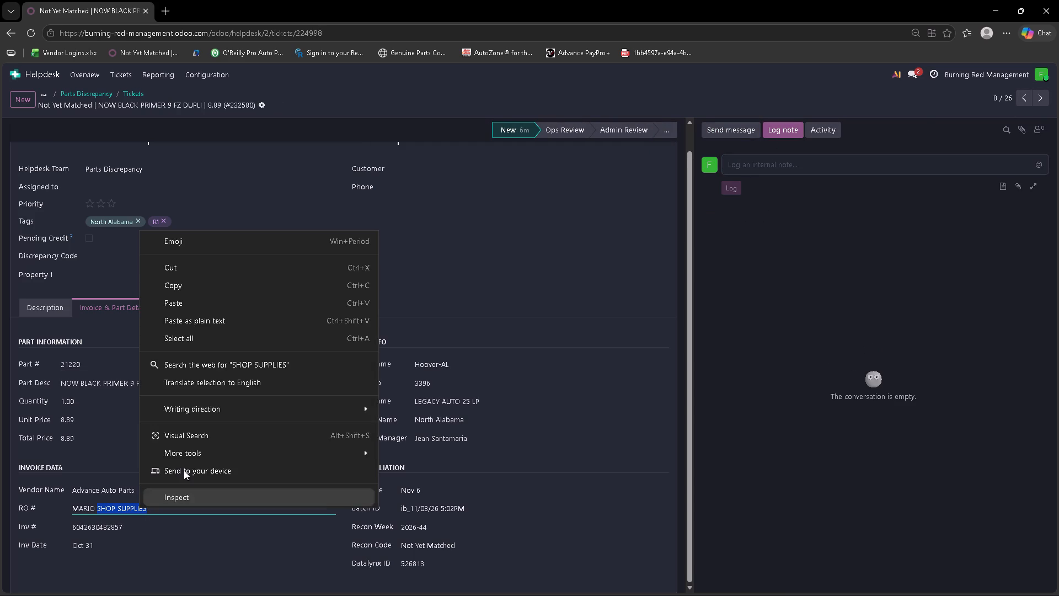
left_click(190, 285)
left_click(777, 166)
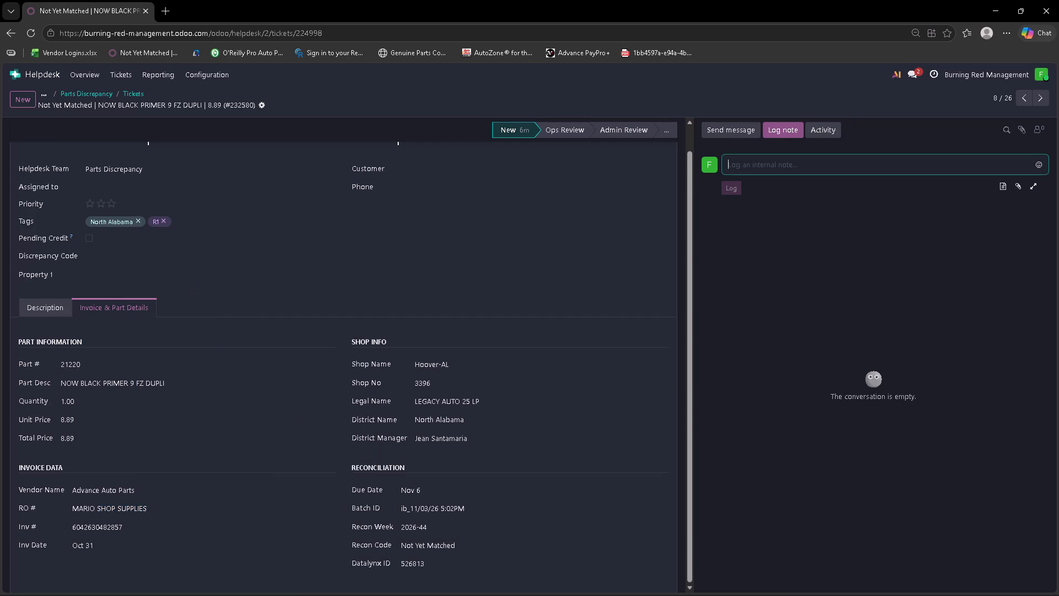
key("ctrl+v")
left_click(732, 188)
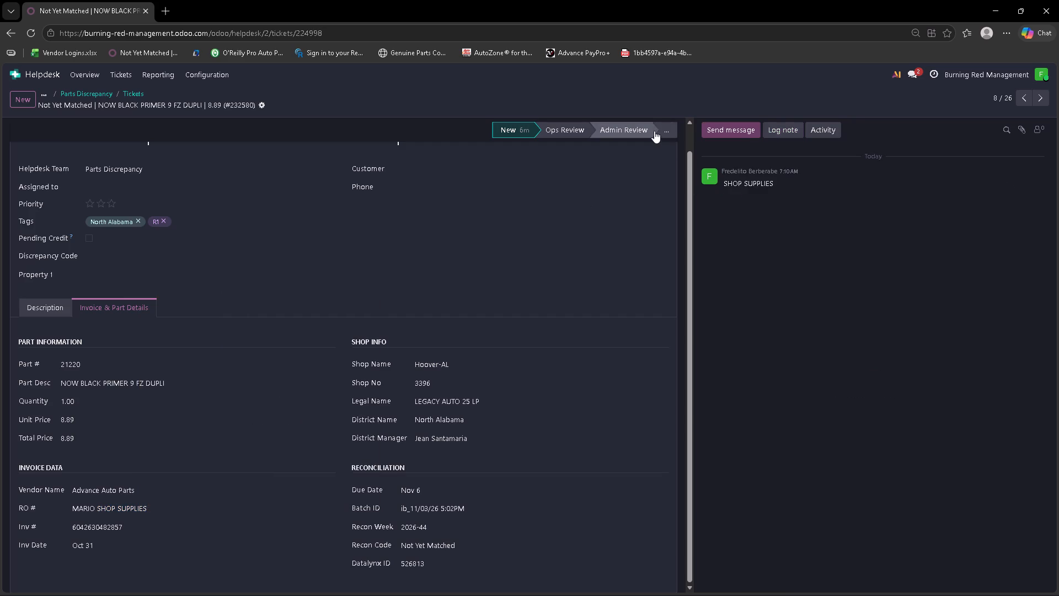
left_click(666, 132)
left_click(635, 153)
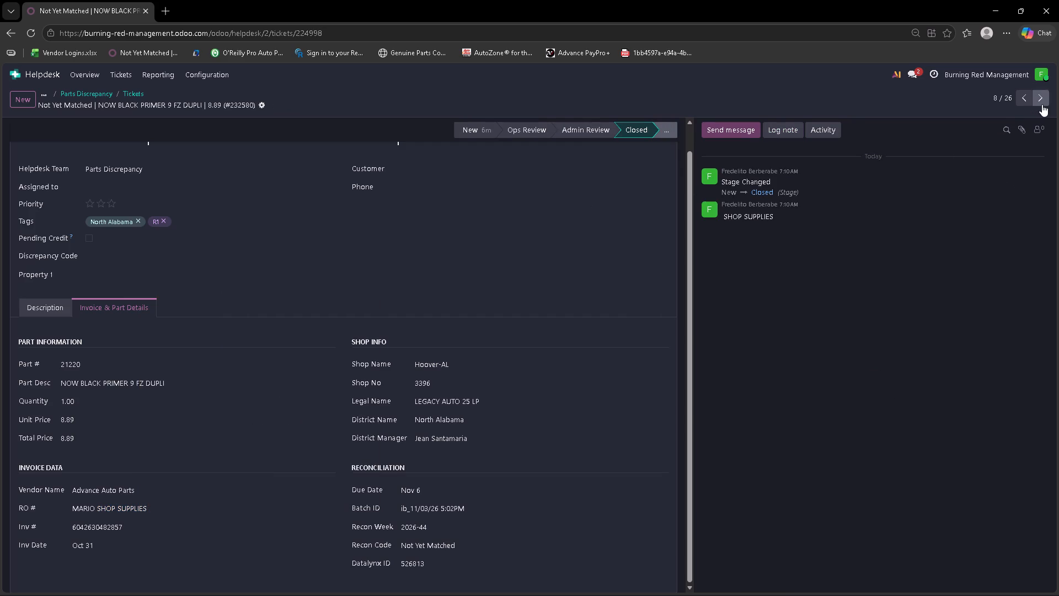
Go to the next ticket, BRAKE CLEANER 1 EA CQBCL, log the internal note SHOP SUPPLIES and set its stage to Closed.
left_click(1042, 104)
left_click(771, 130)
left_click(782, 166)
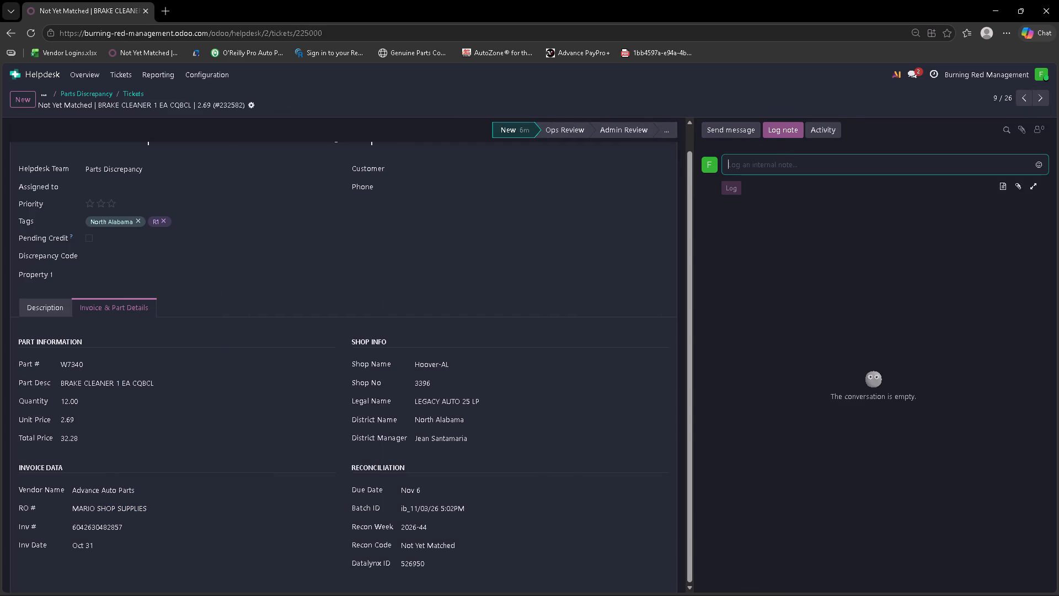
key("ctrl+v")
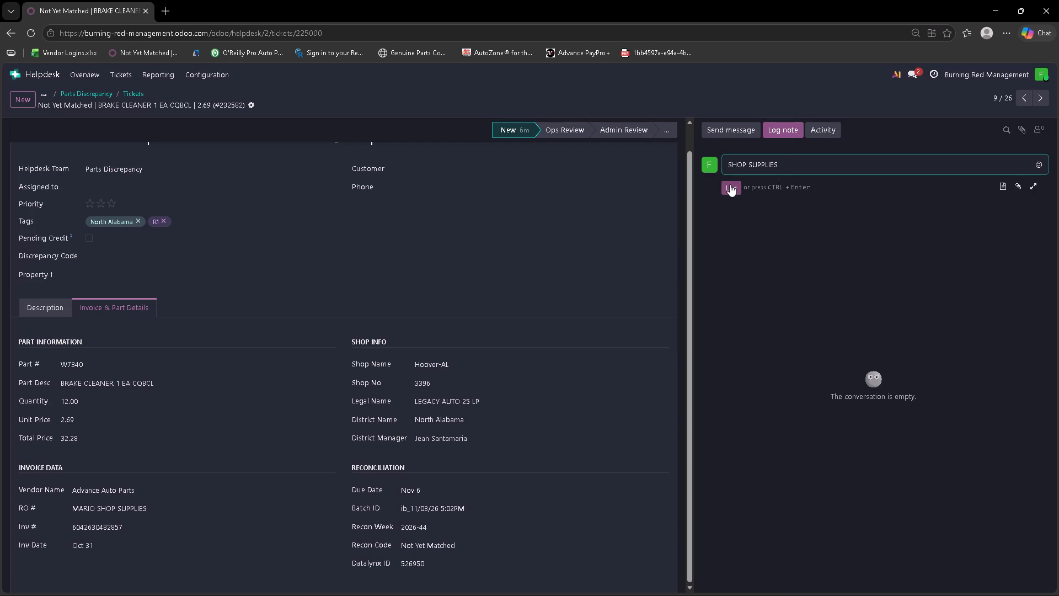
left_click(730, 184)
left_click(666, 131)
left_click(656, 153)
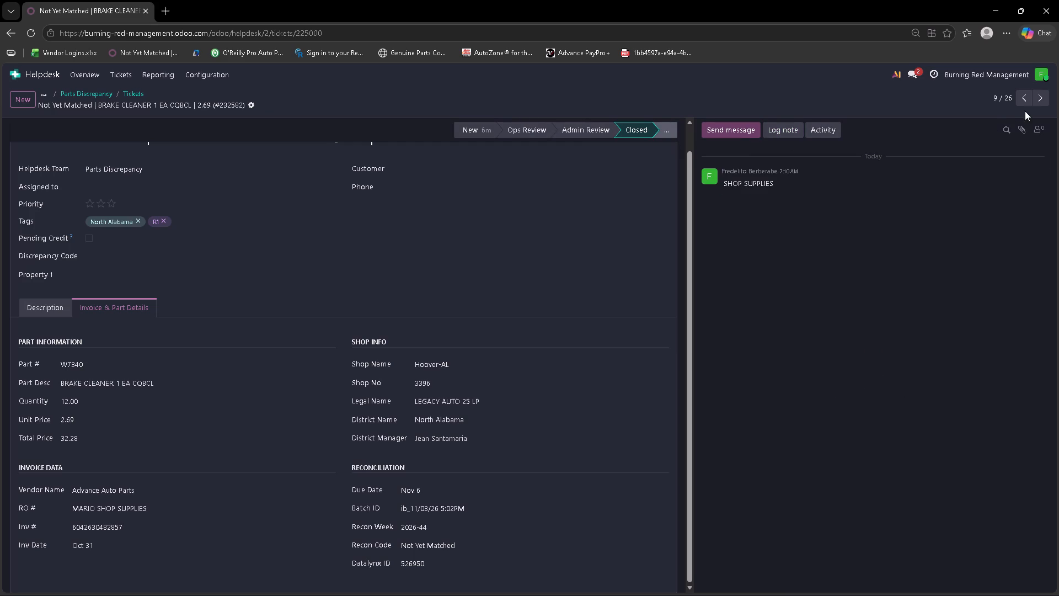
Go to the next ticket, 1/4X50 WWVAC HOSE FT 1 EA, log the internal note SHOP SUPPLIES and set its stage to Closed.
left_click(1046, 103)
left_click(780, 129)
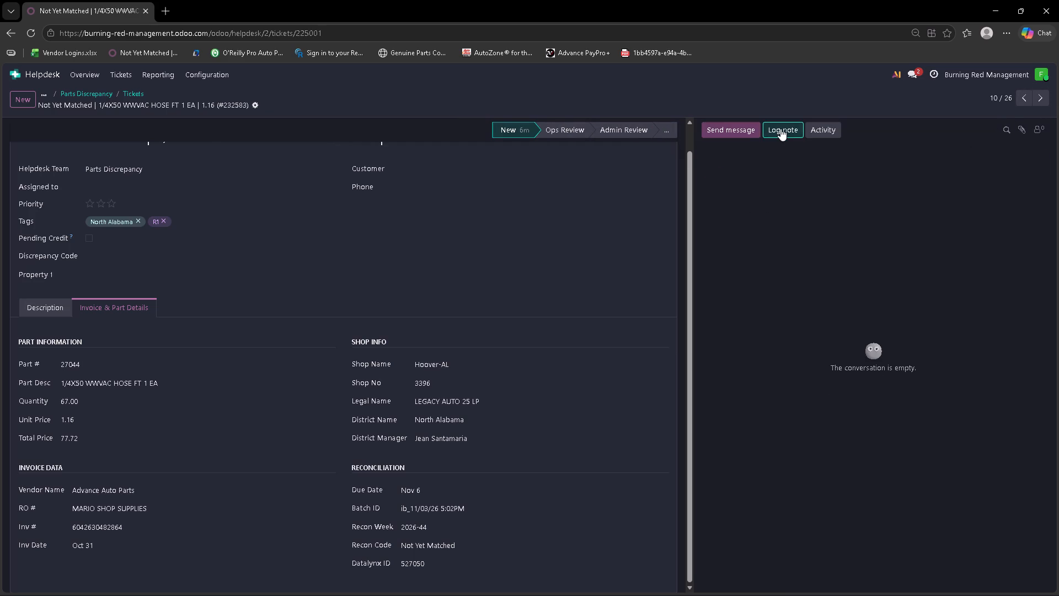
left_click(771, 170)
key("ctrl+v")
left_click(728, 190)
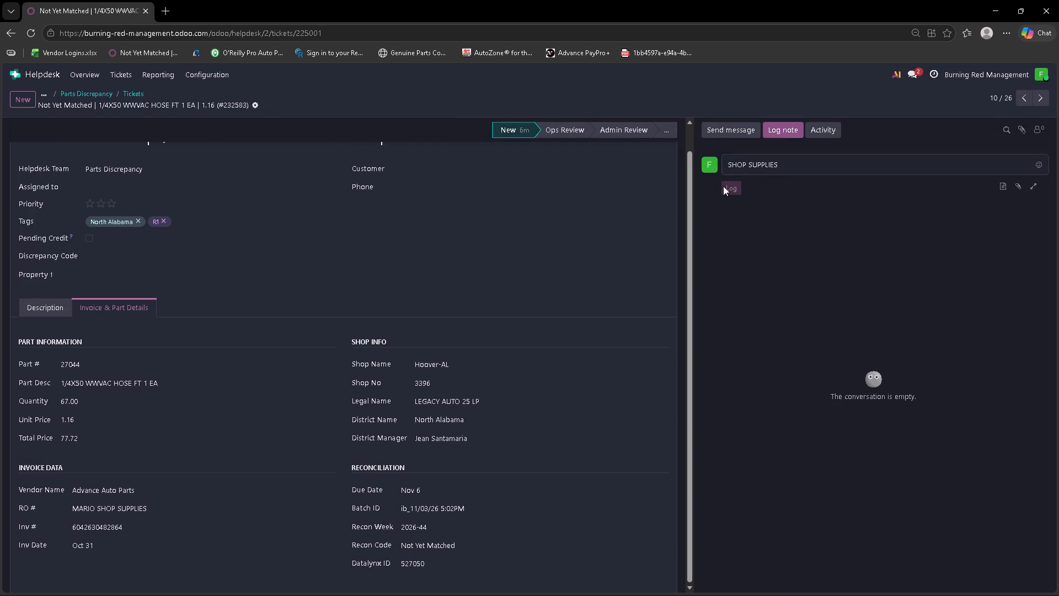
left_click(672, 133)
left_click(657, 152)
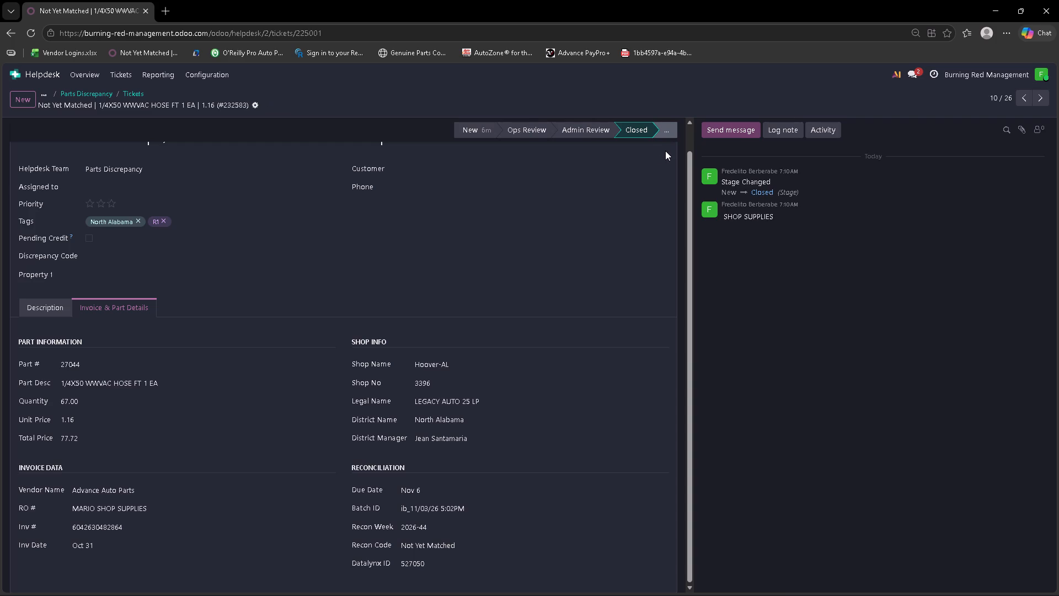
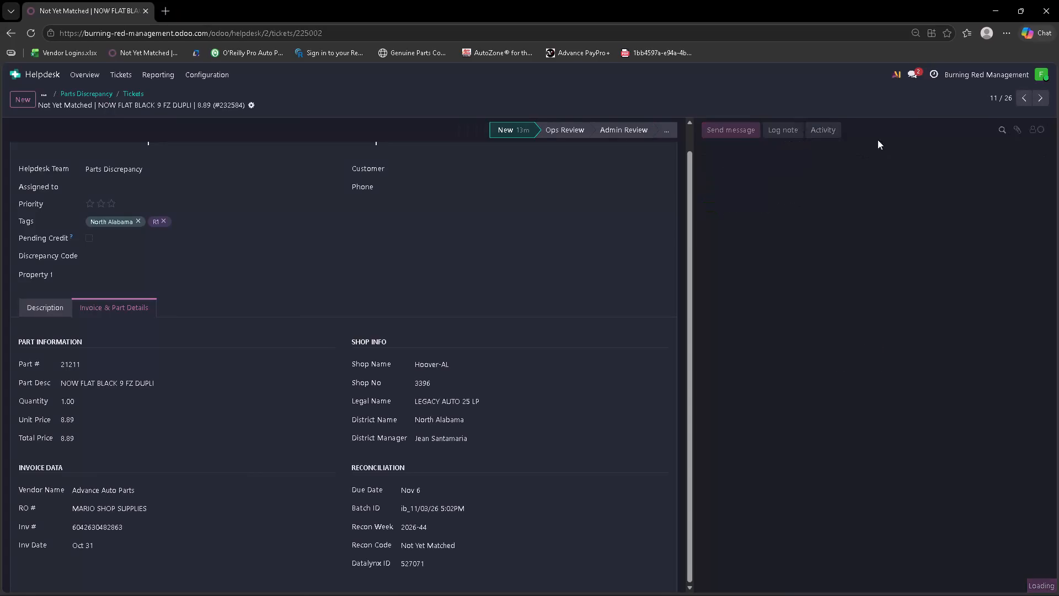
Log the internal note SHOP SUPPLIES on the NOW FLAT BLACK 9 FZ DUPLI ticket and set its stage to Closed.
left_click(774, 125)
left_click(791, 167)
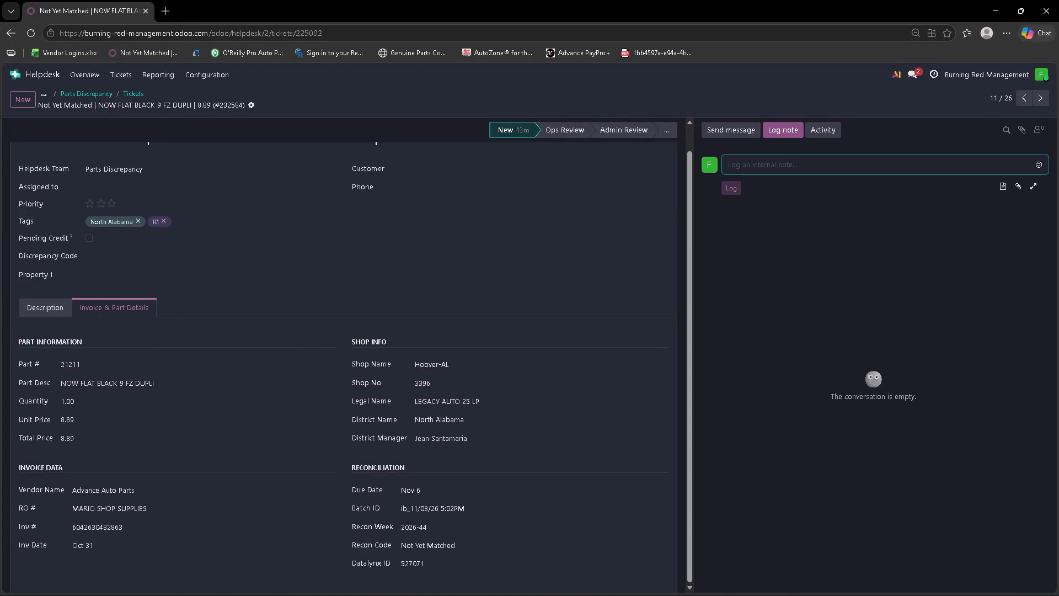
key("ctrl+v")
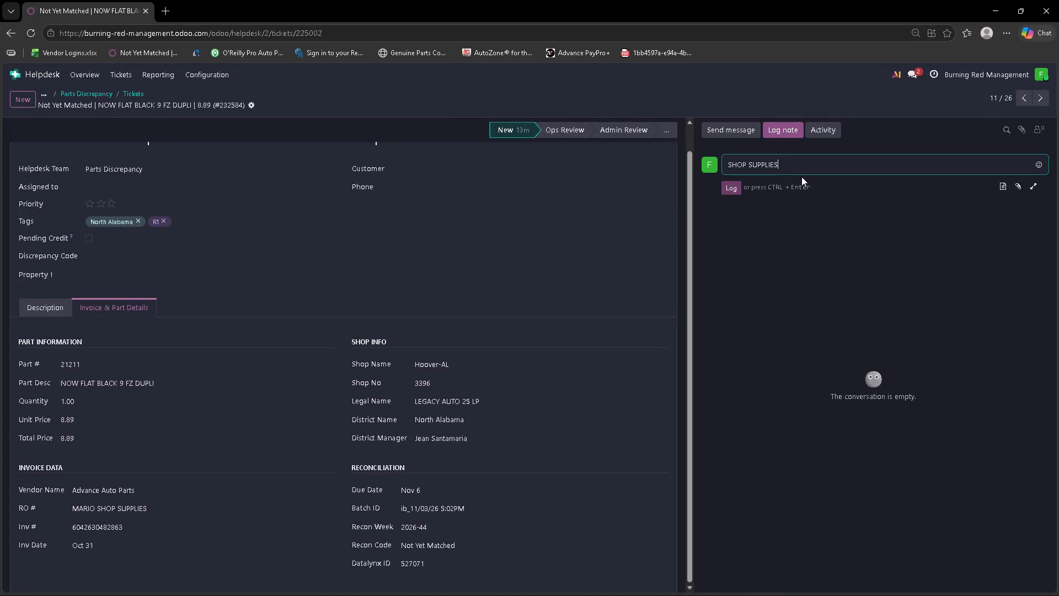
left_click(734, 189)
left_click(665, 132)
left_click(628, 153)
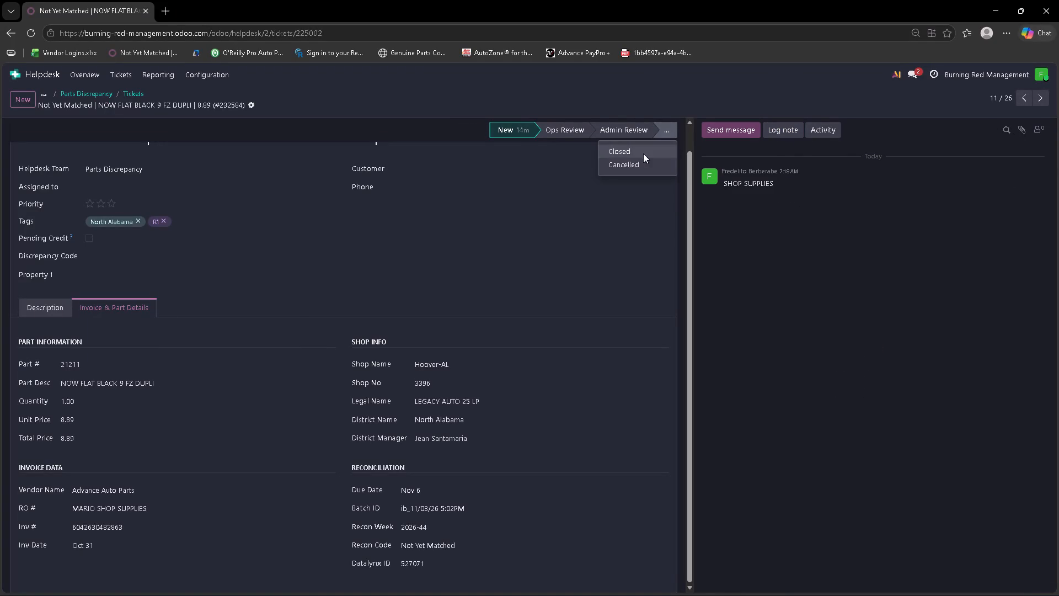
Go to the next ticket, AIR INTAKE CLEANER 1 EA C, log the internal note SHOP SUPPLIES and set its stage to Closed.
left_click(1044, 102)
left_click(779, 134)
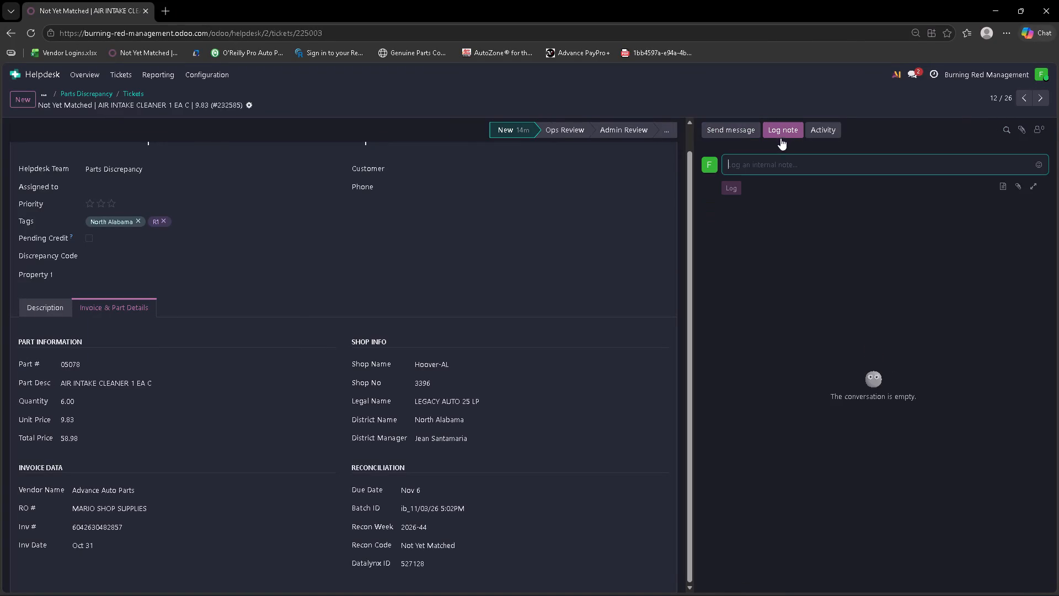
left_click(785, 167)
key("ctrl+v")
left_click(734, 189)
left_click(672, 132)
left_click(657, 150)
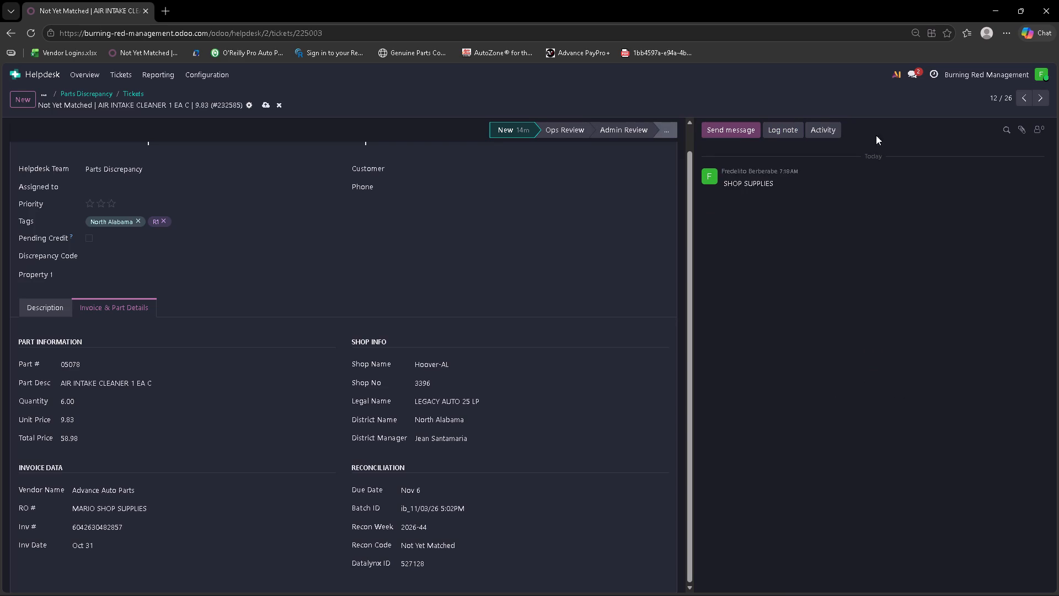
Go to the next ticket, NOW BLACK PRIMER 9 FZ DUPLI, log the internal note SHOP SUPPLIES and set its stage to Closed.
left_click(1040, 103)
left_click(783, 130)
left_click(791, 169)
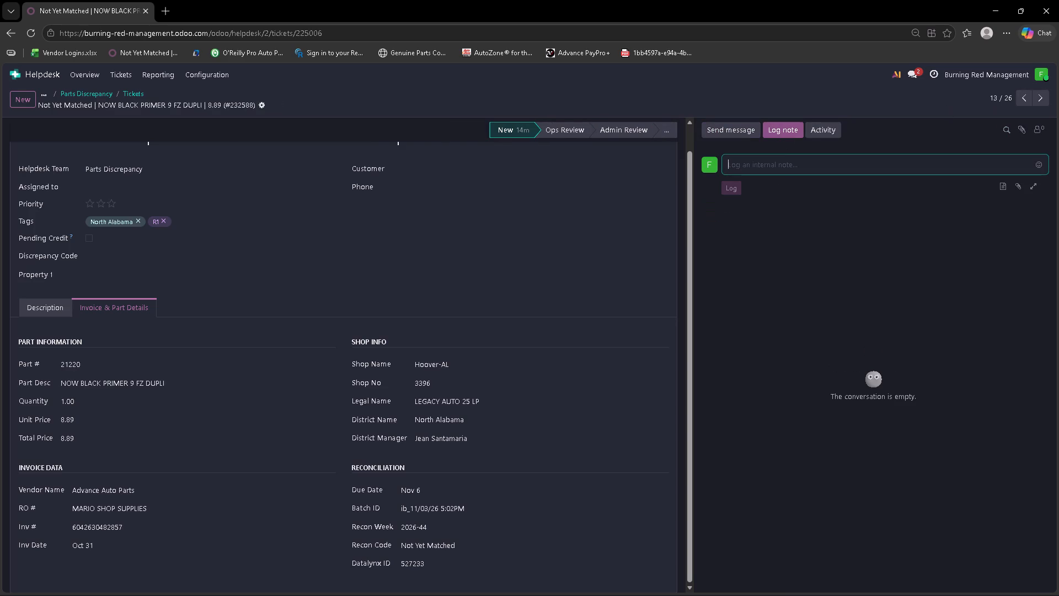
key("ctrl+v")
left_click(729, 189)
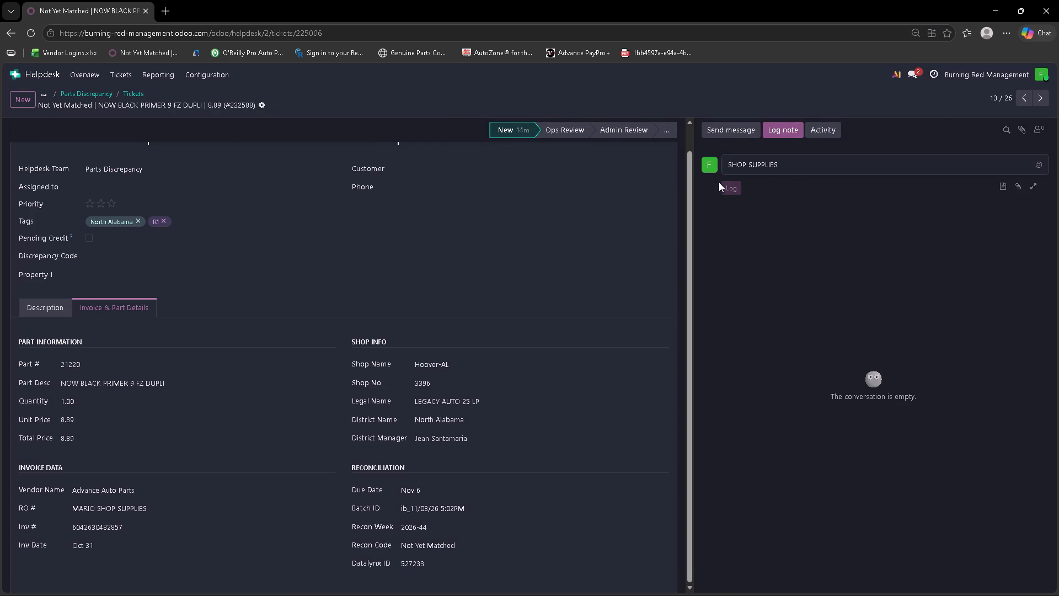
left_click(668, 135)
left_click(651, 149)
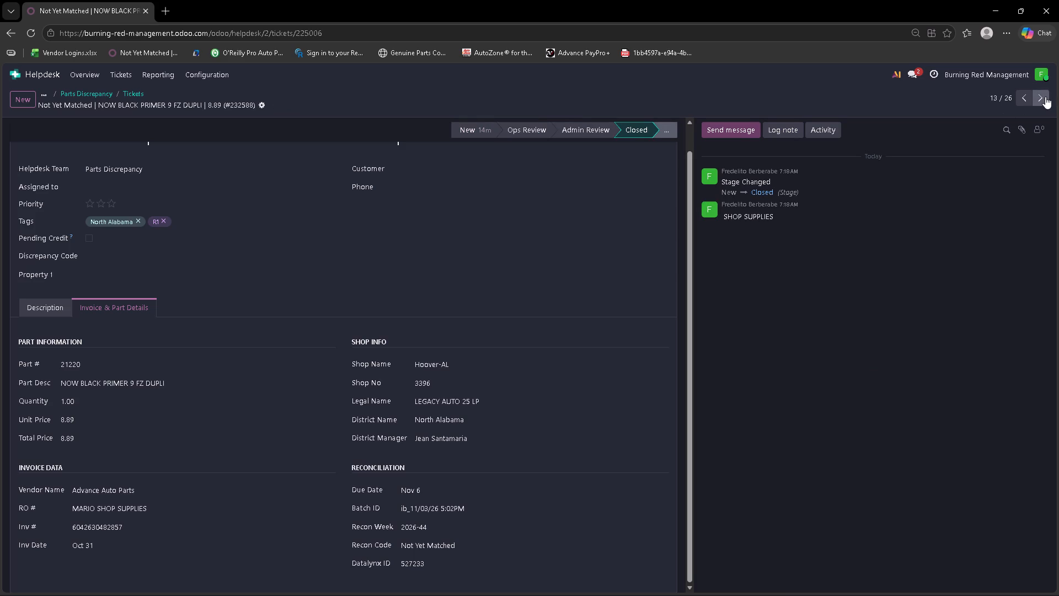
Go to the next ticket, NOW FLAT BLACK 9 FZ DUPLI, log the internal note SHOP SUPPLIES and set its stage to Closed.
left_click(1041, 97)
left_click(779, 127)
left_click(787, 168)
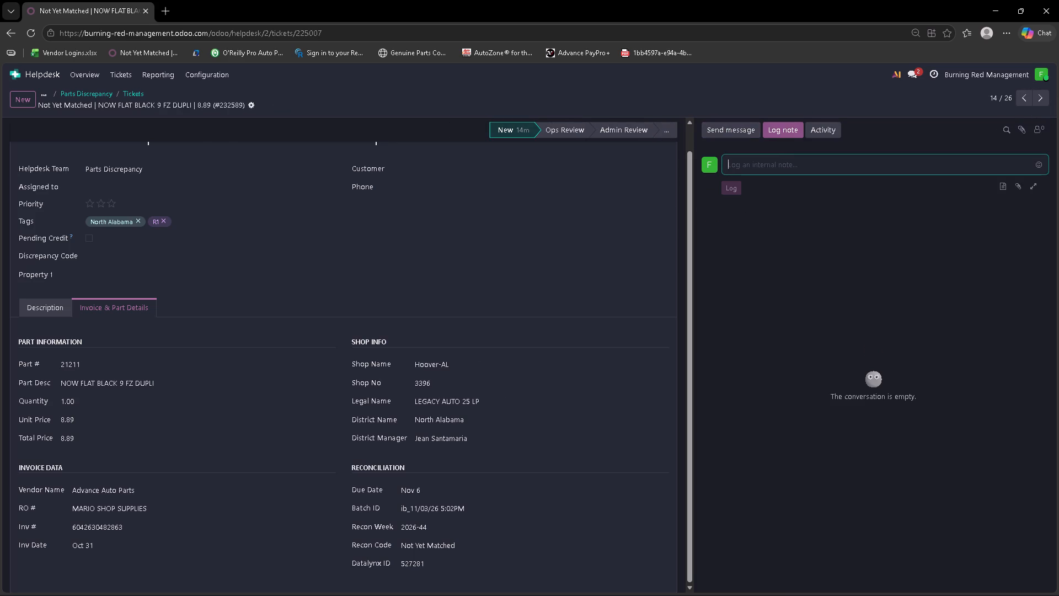
key("ctrl+v")
left_click(733, 190)
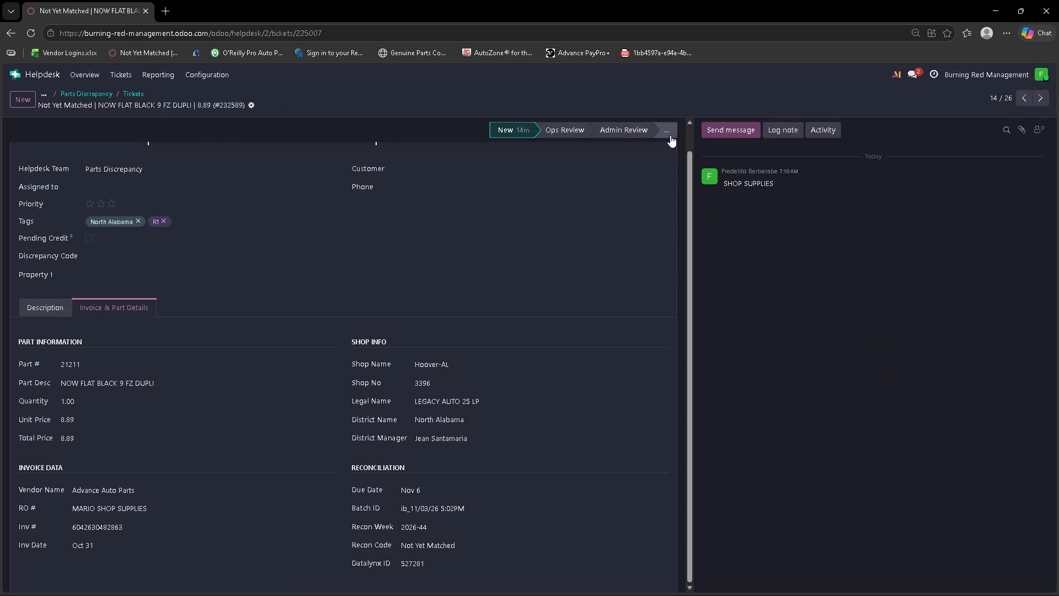
left_click(670, 135)
left_click(660, 152)
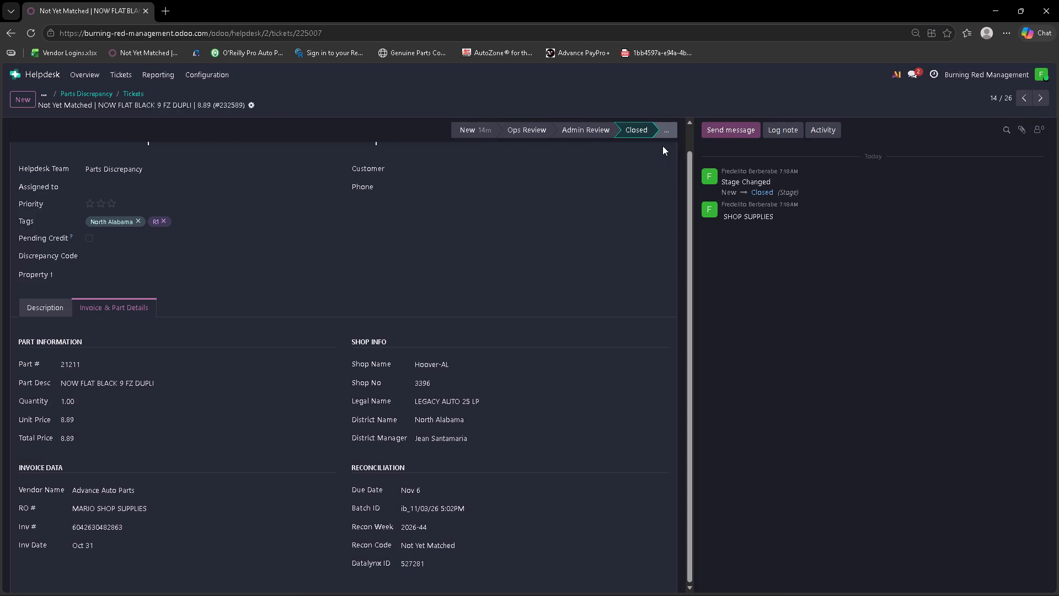
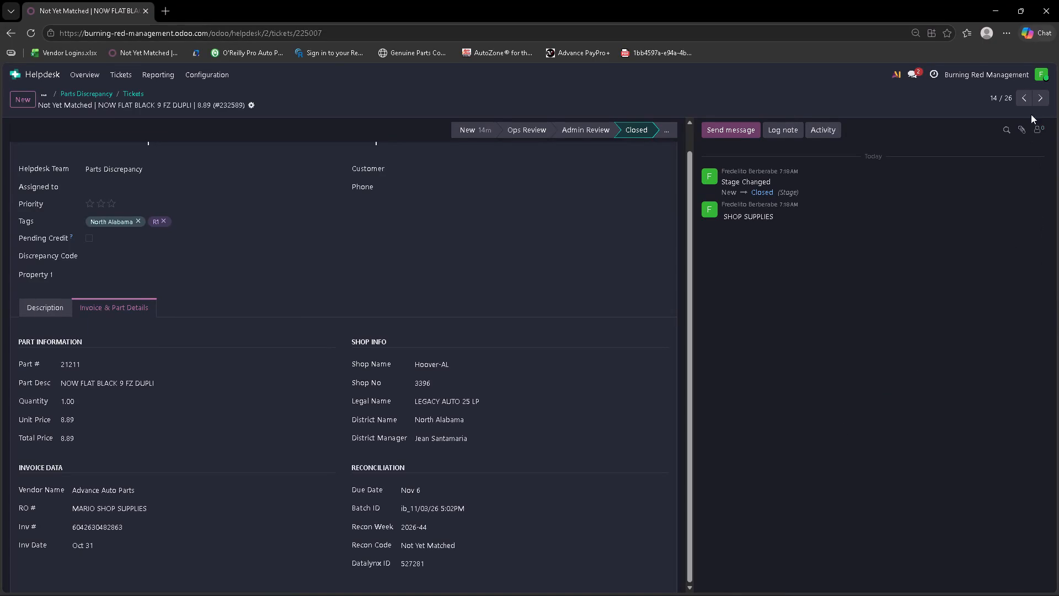
Skip past the AIRSTRUT ticket to the ENGINE OIL FILTER 1 EA CQ ticket and write the internal note SHOP.
left_click(1039, 100)
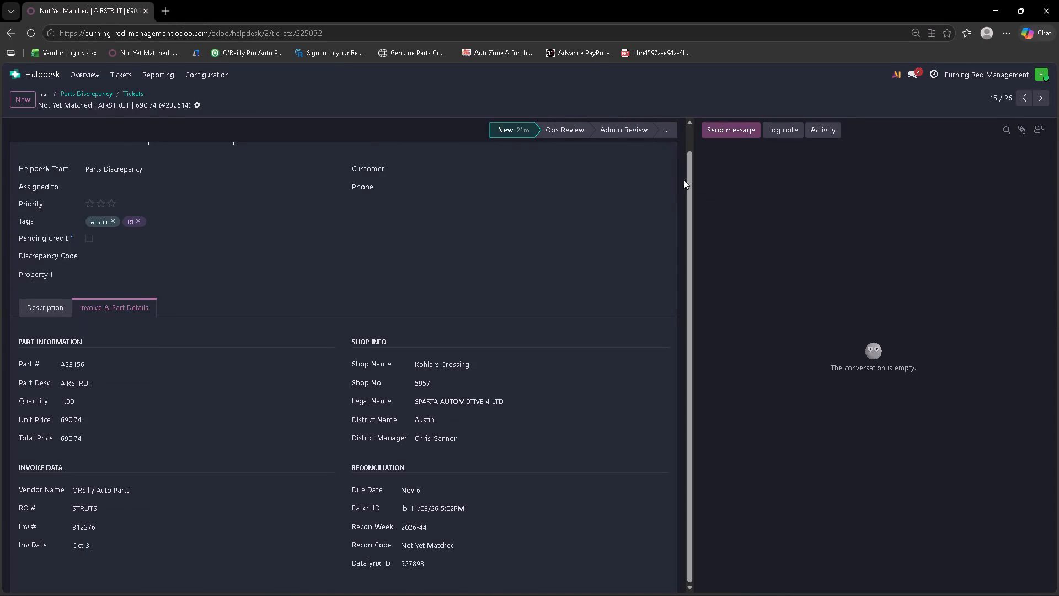
left_click(1039, 99)
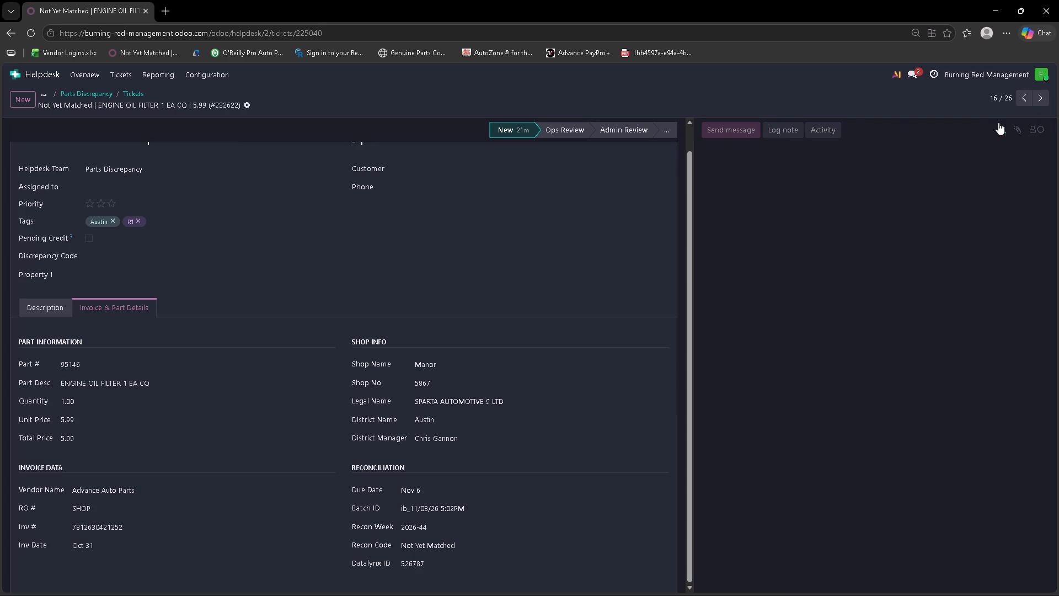
left_click(769, 125)
left_click(808, 166)
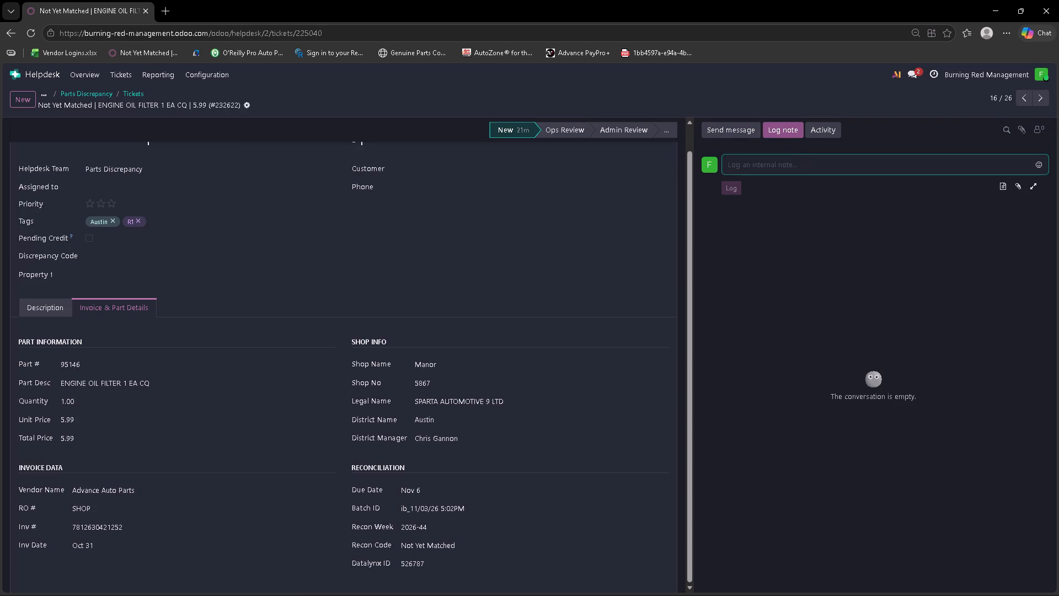
type("SHOP")
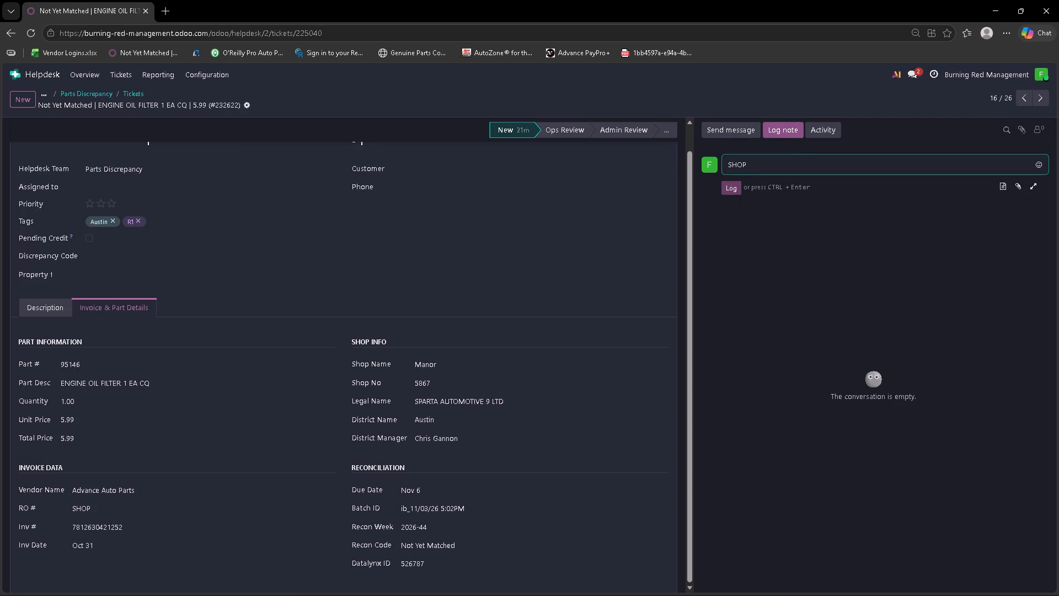
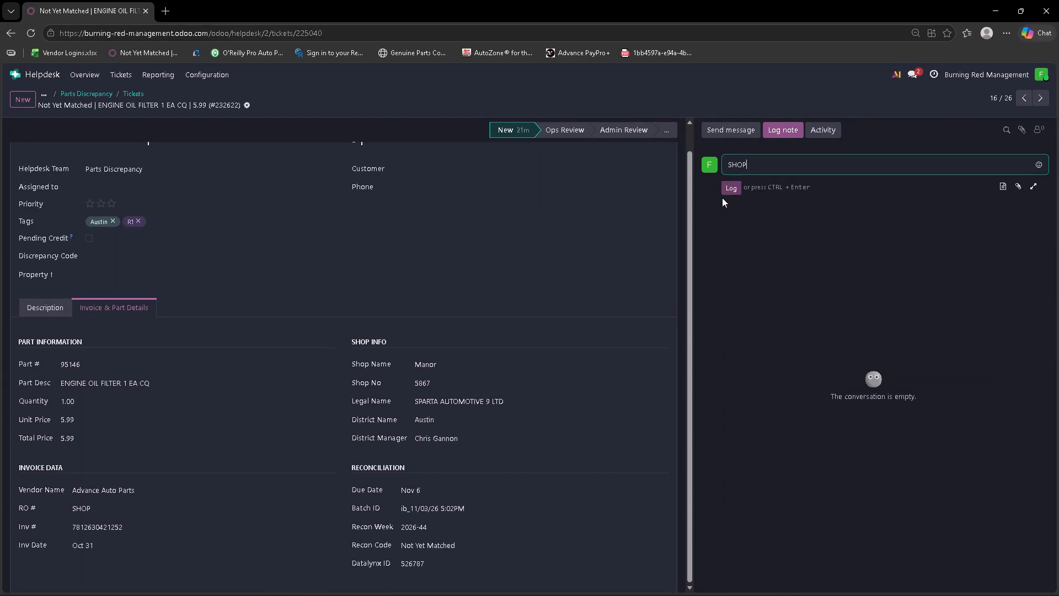
Log the written SHOP note and move the ENGINE OIL FILTER 1 EA CQ ticket to Closed, advancing to the BRAKE FLUID 1 QT CQBFL ticket.
left_click(735, 189)
left_click(667, 132)
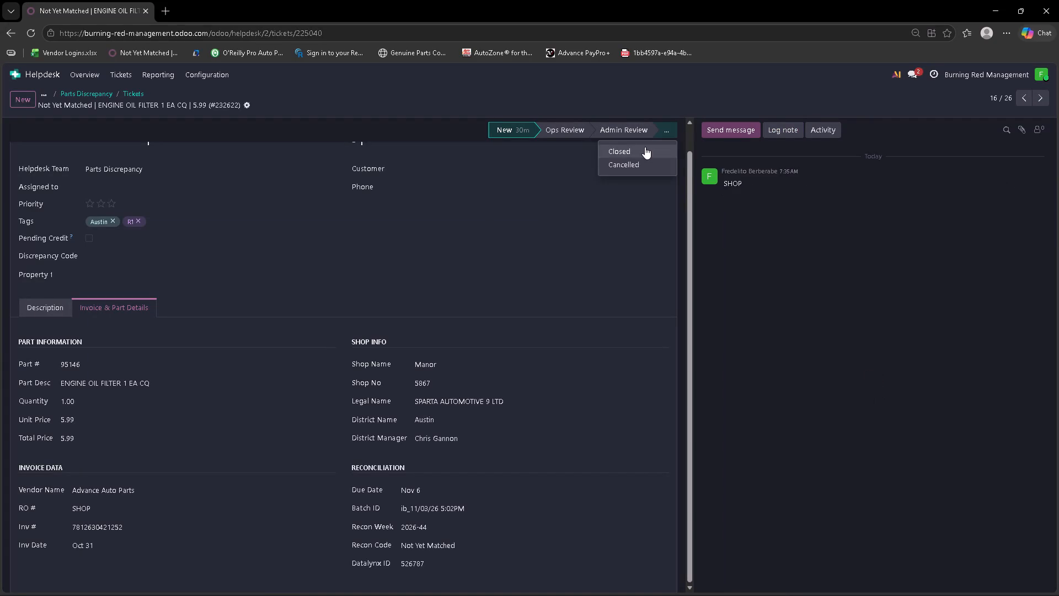
left_click(643, 147)
left_click(1041, 100)
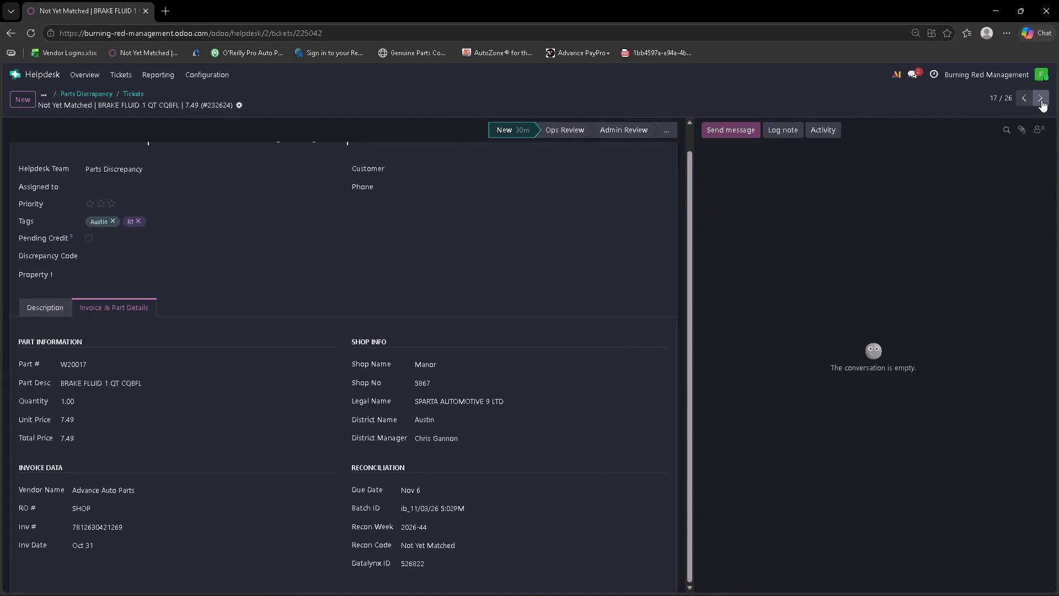
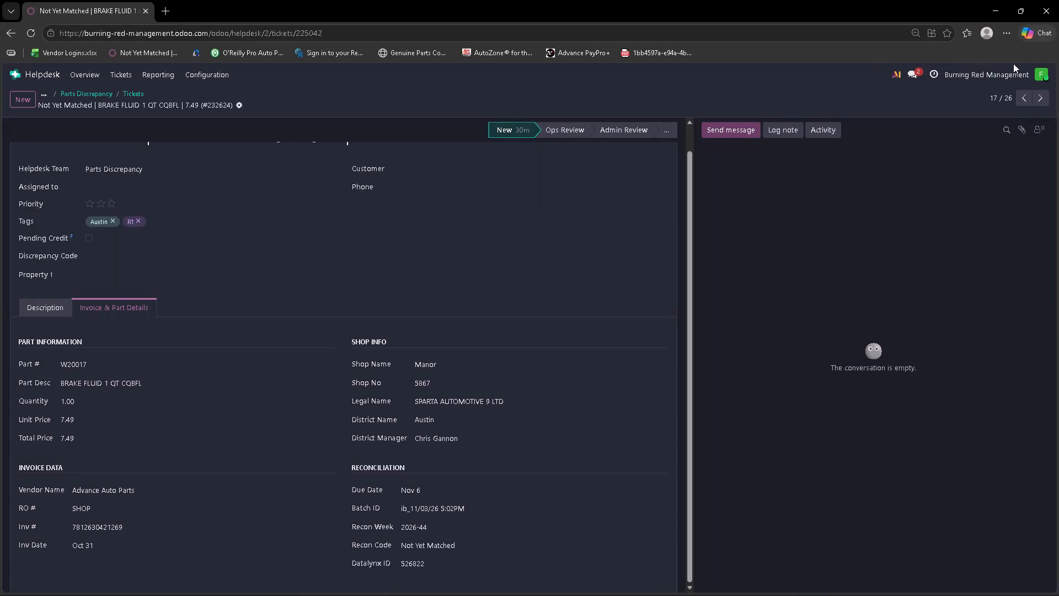
Log an internal note reading SHOP on the BRAKE FLUID 1 QT CQBFL ticket and move the ticket to Closed.
left_click(777, 132)
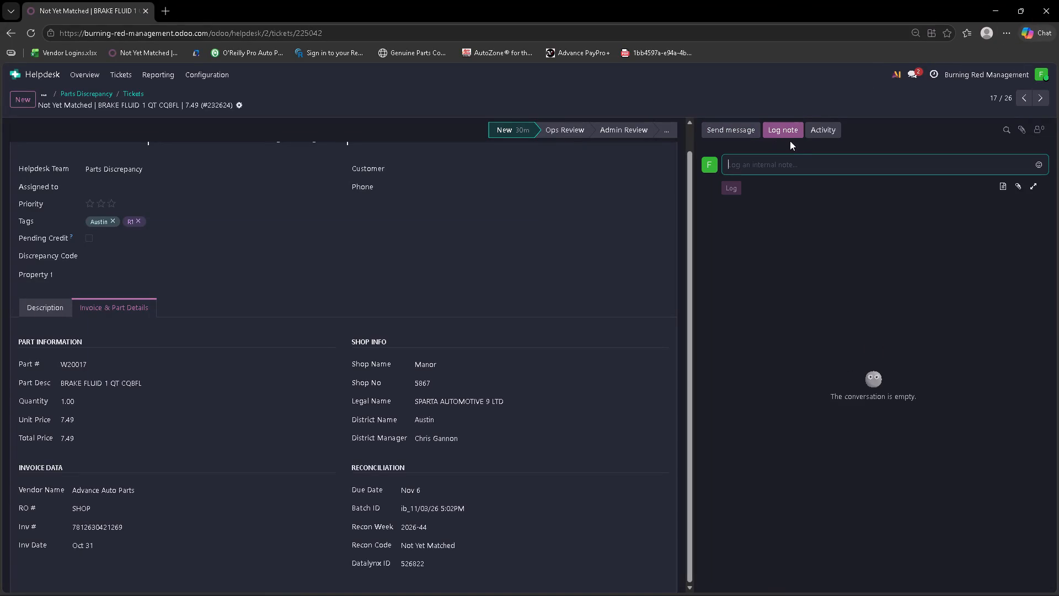
key("s")
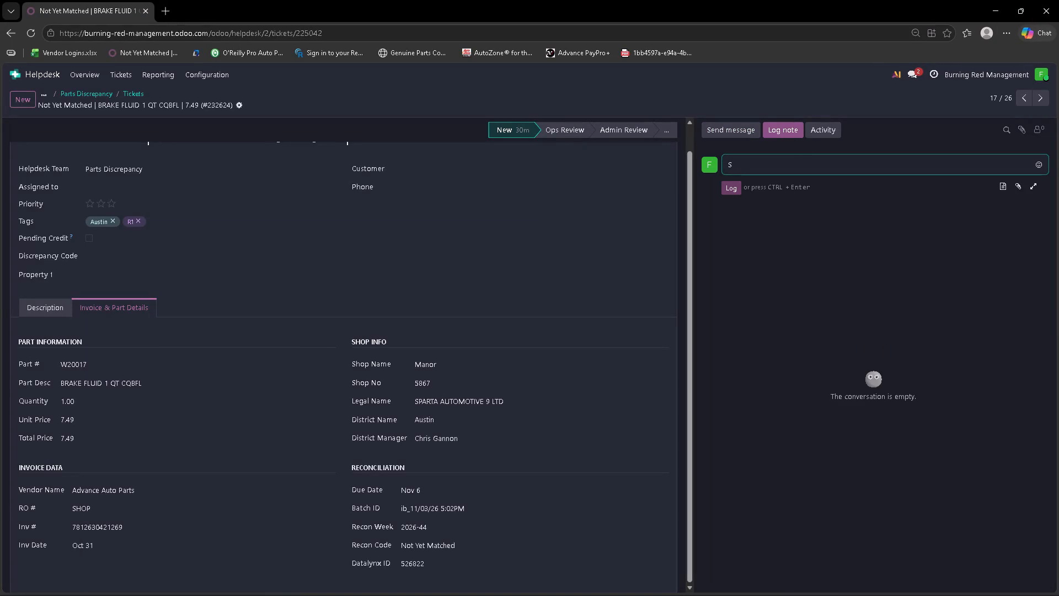
type("HOP")
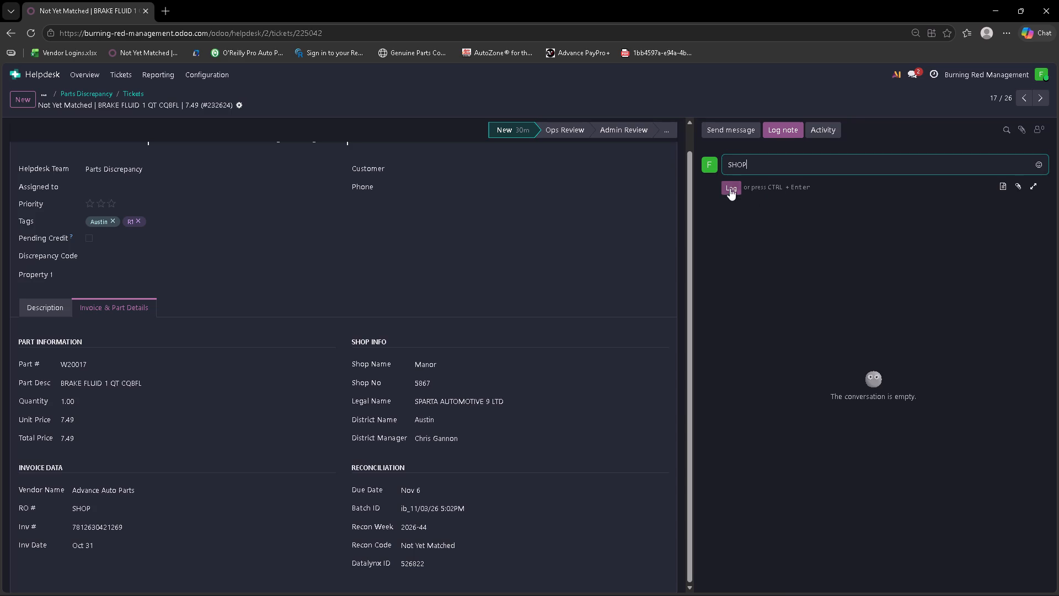
left_click(730, 188)
left_click(668, 127)
left_click(646, 148)
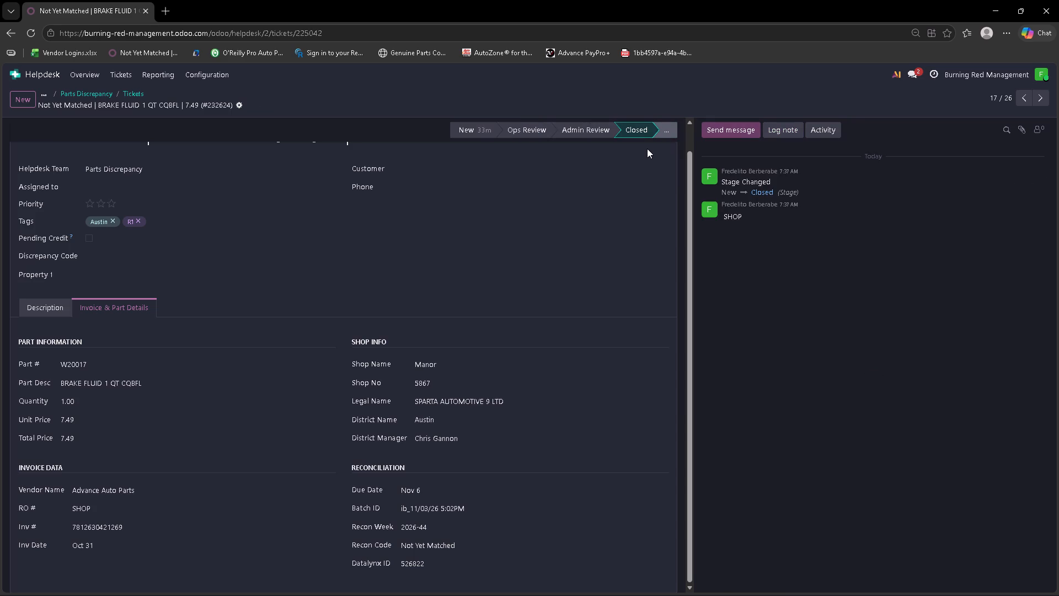
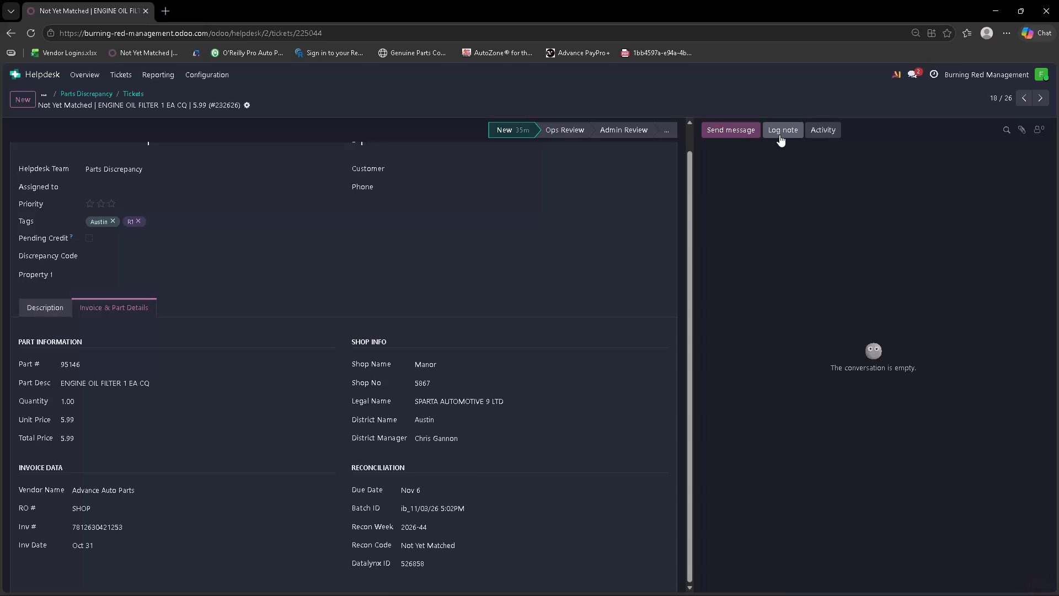
Log an internal note reading SHOP on the ENGINE OIL FILTER 1 EA CQ ticket (#232626) and move the ticket to Closed.
left_click(779, 135)
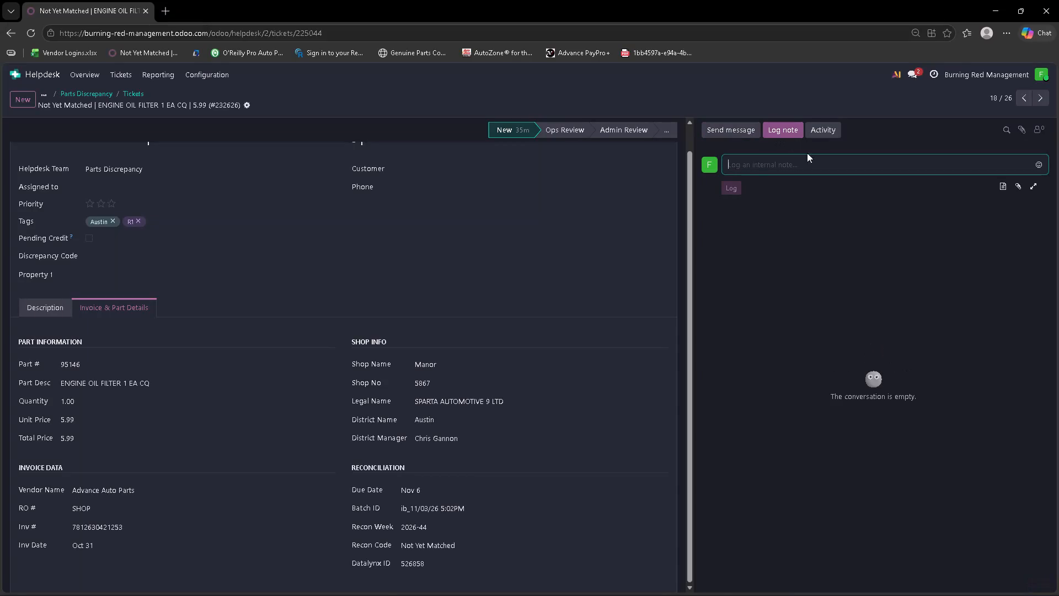
left_click(812, 168)
type("SHOP")
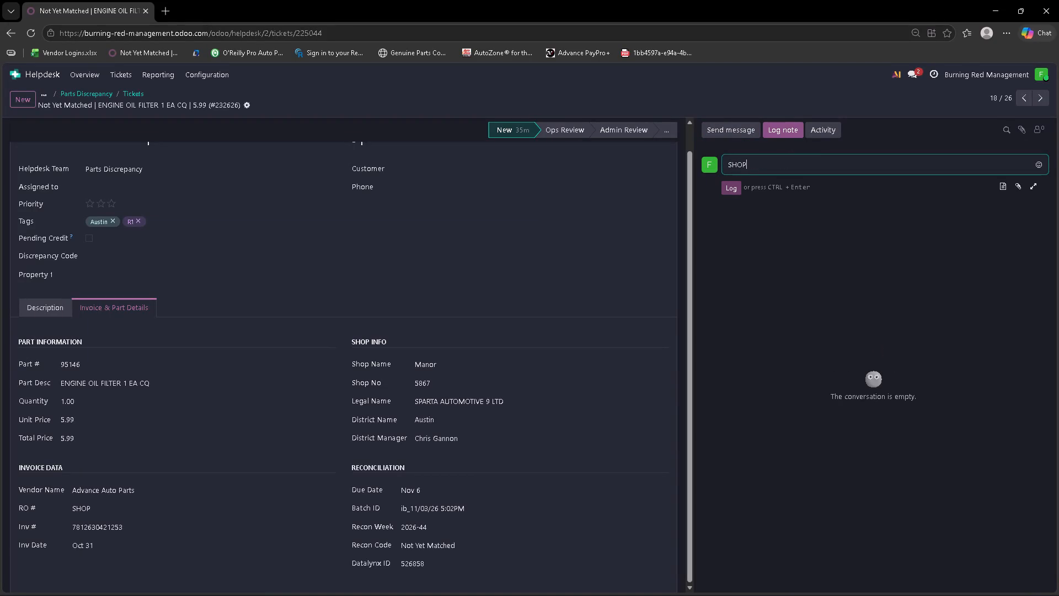
left_click(725, 187)
left_click(671, 136)
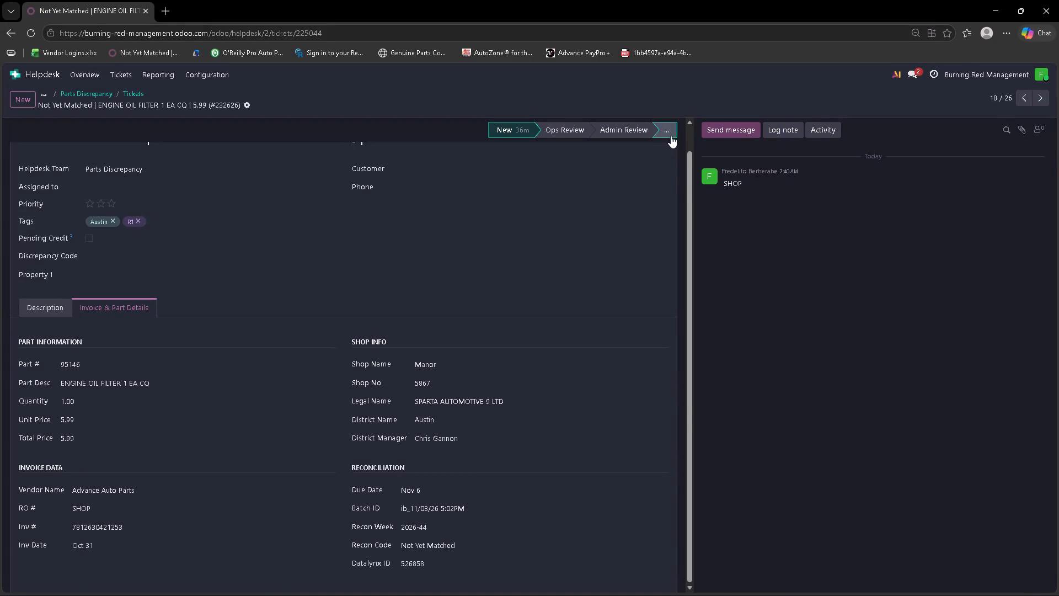
left_click(645, 157)
On the following ticket, BRAKE FLUID 1 QT CQBFL (#232627), log an internal note reading SHOP and move it to Closed.
left_click(1039, 101)
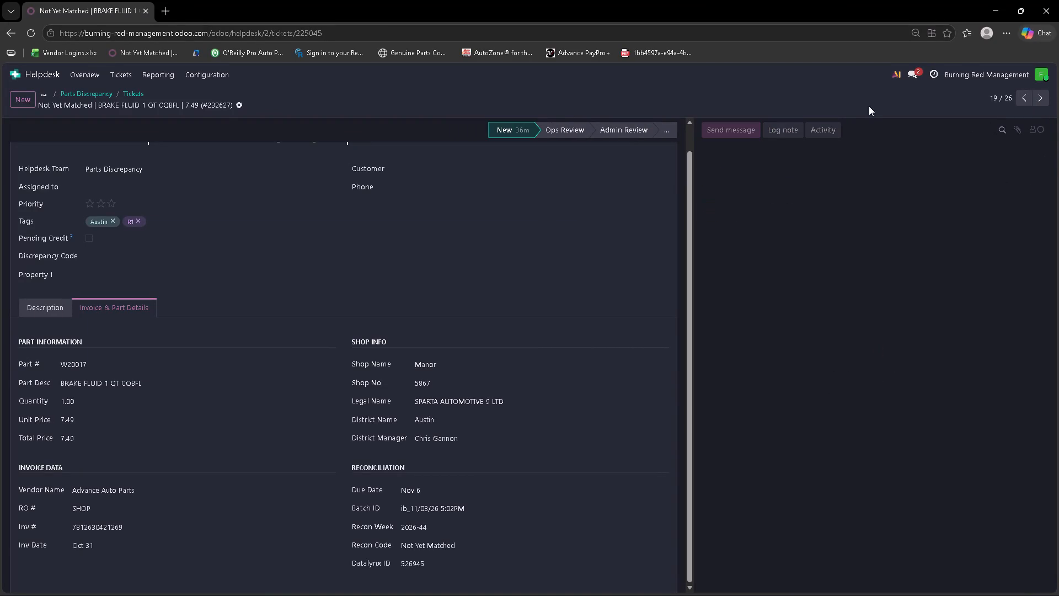
left_click(782, 132)
left_click(777, 168)
type("SHOP")
left_click(729, 184)
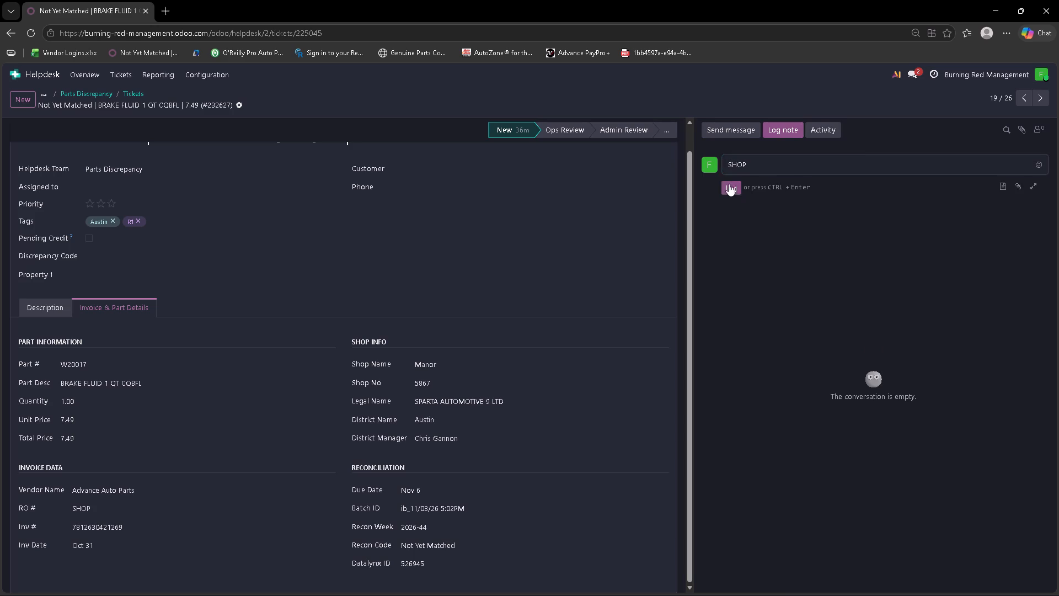
left_click(667, 137)
left_click(648, 148)
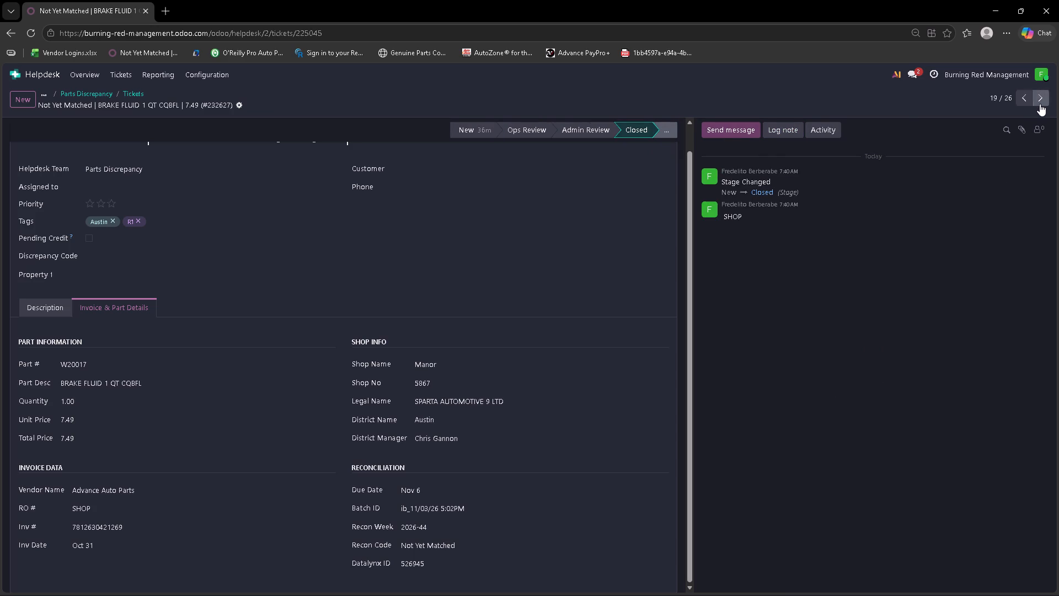
Go to the OIL FILTER LD 1 EA ticket #232629, log an internal note reading SHOP and move it to Closed.
left_click(1040, 104)
left_click(782, 135)
left_click(786, 168)
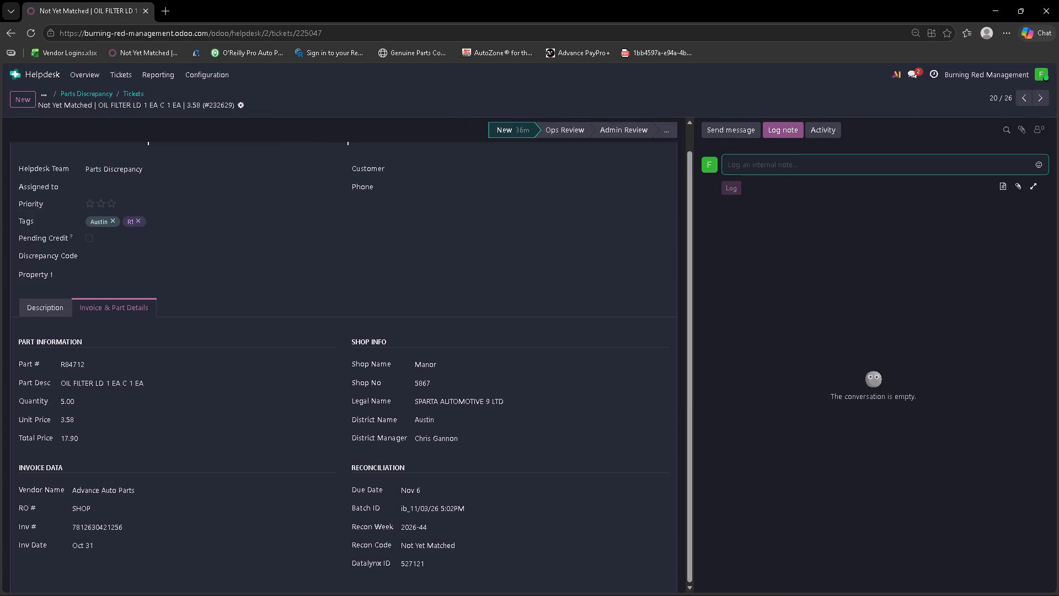
type("SHOP")
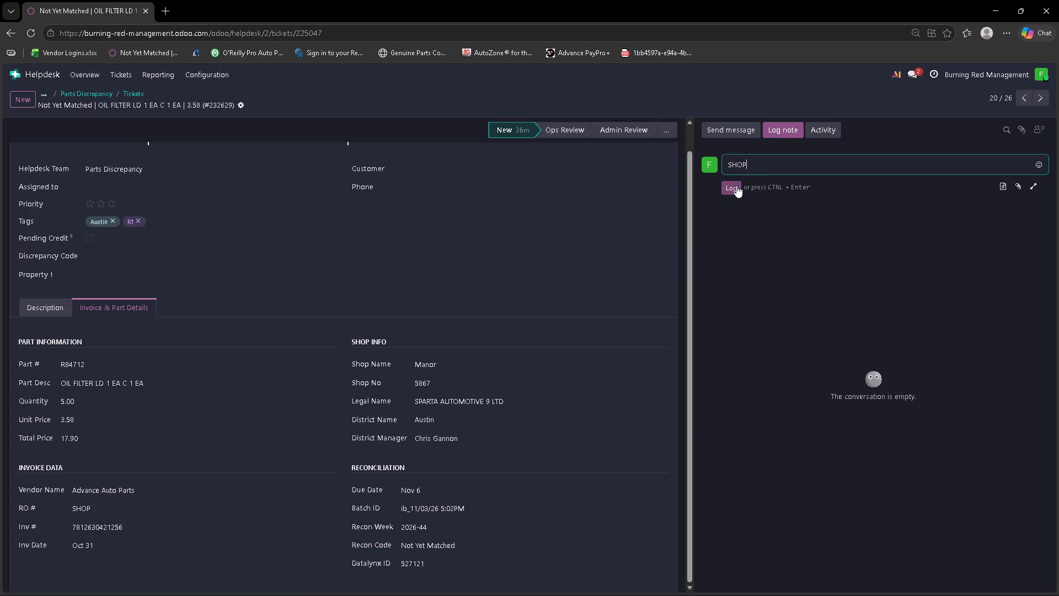
left_click(736, 185)
left_click(671, 136)
left_click(656, 150)
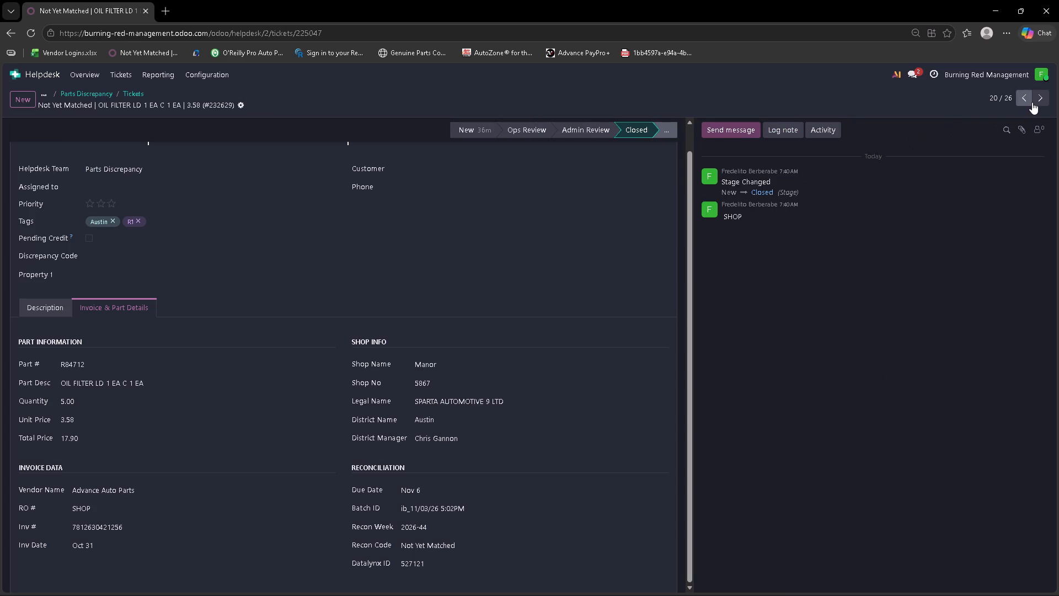
Go to the BRAKE FLUID 1 QT CQBFL ticket #232630, log an internal note reading SHOP and move it to Closed.
left_click(1038, 101)
left_click(794, 135)
left_click(800, 171)
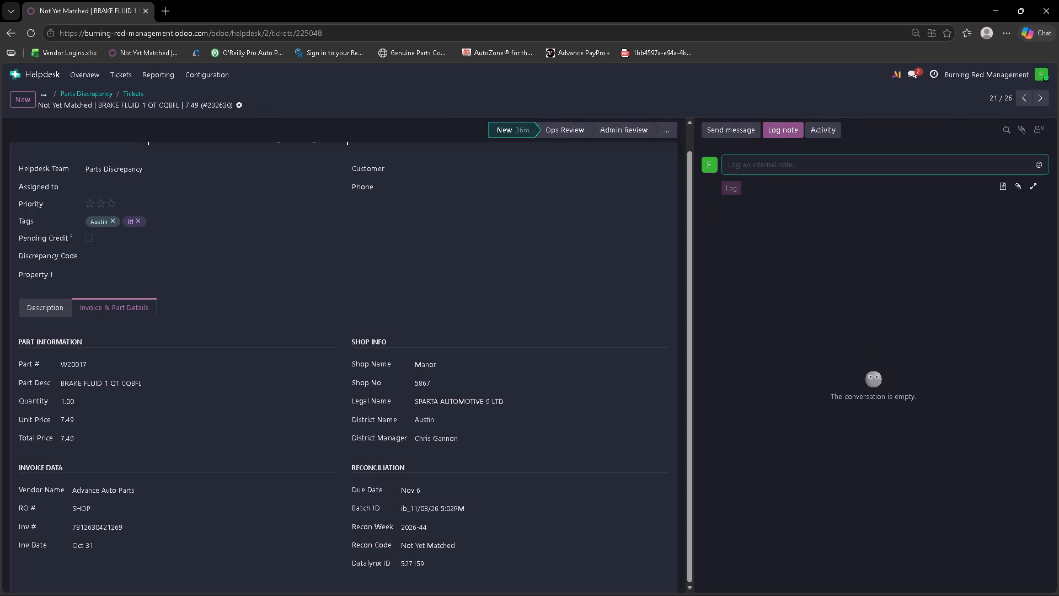
type("SHOP")
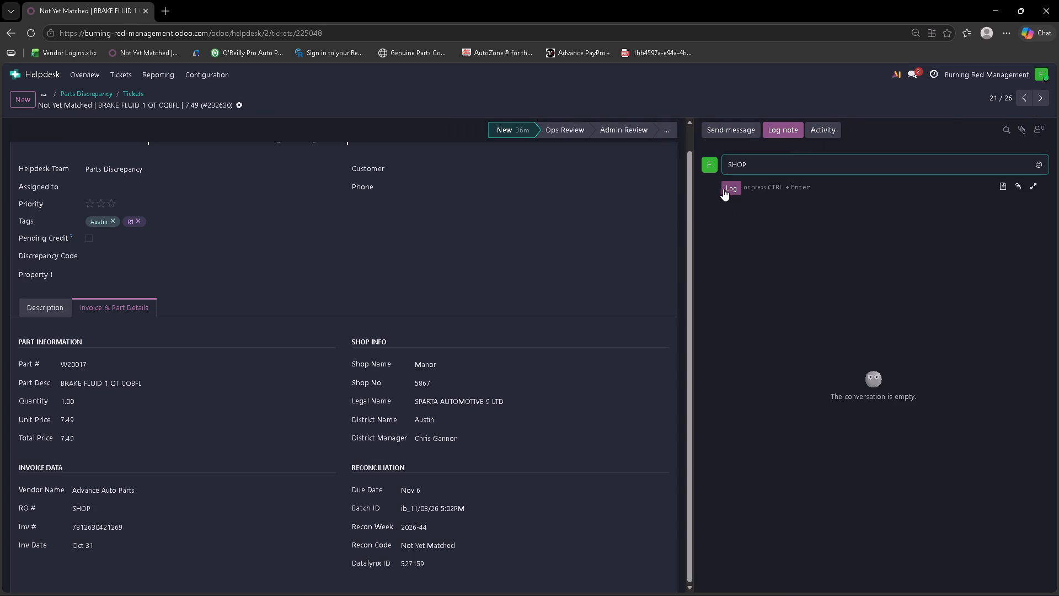
left_click(724, 187)
left_click(670, 138)
left_click(654, 153)
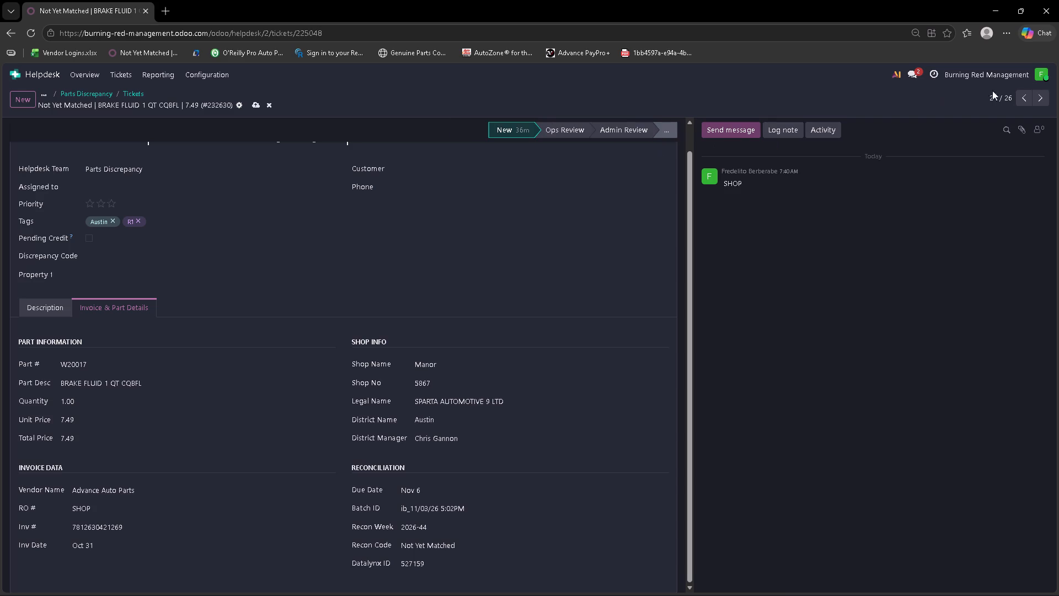
Go to the OIL FILTER LD 1 EA ticket #232724, log an internal note reading STOCK and move it to Closed.
left_click(1041, 102)
left_click(790, 136)
left_click(788, 168)
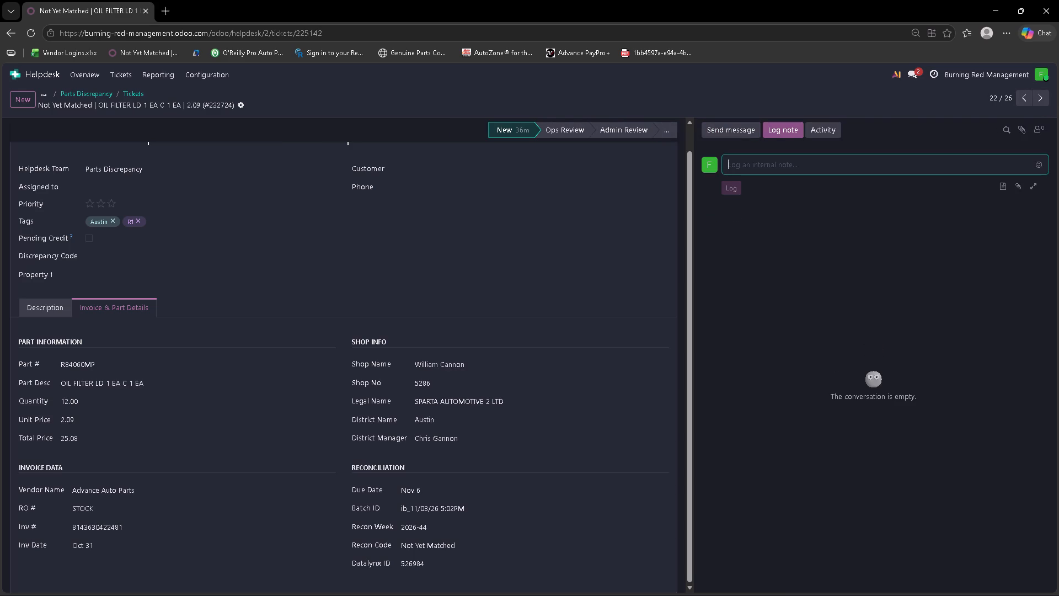
type("STOCK")
left_click(732, 187)
left_click(674, 136)
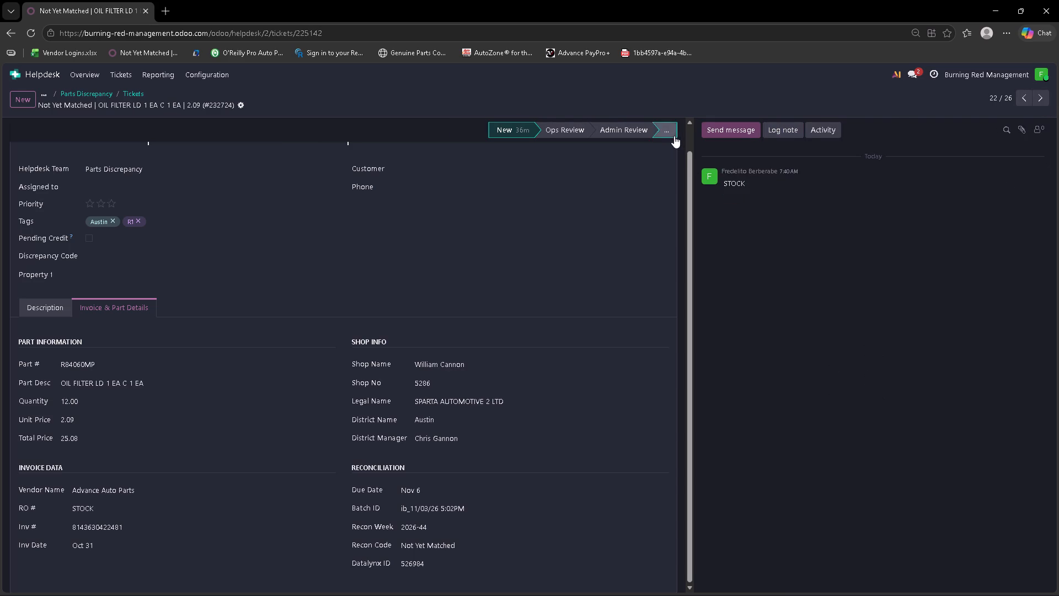
left_click(663, 147)
Go to the Oil Filter 1 EA CQRE ticket #232726, log an internal note reading STOCK and move it to Closed.
left_click(1049, 98)
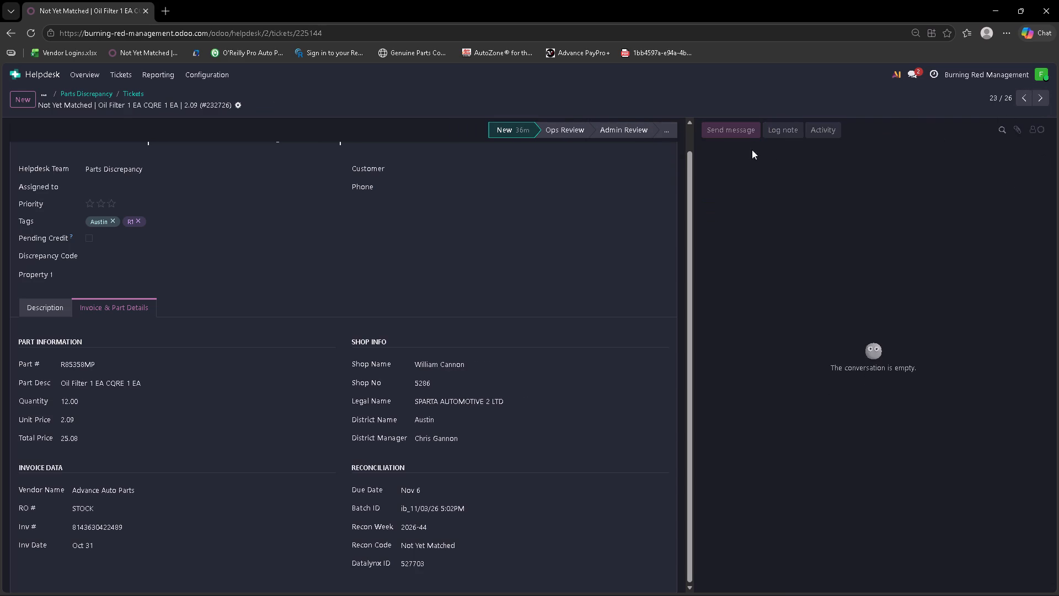
left_click(785, 137)
left_click(779, 162)
type("STOCK")
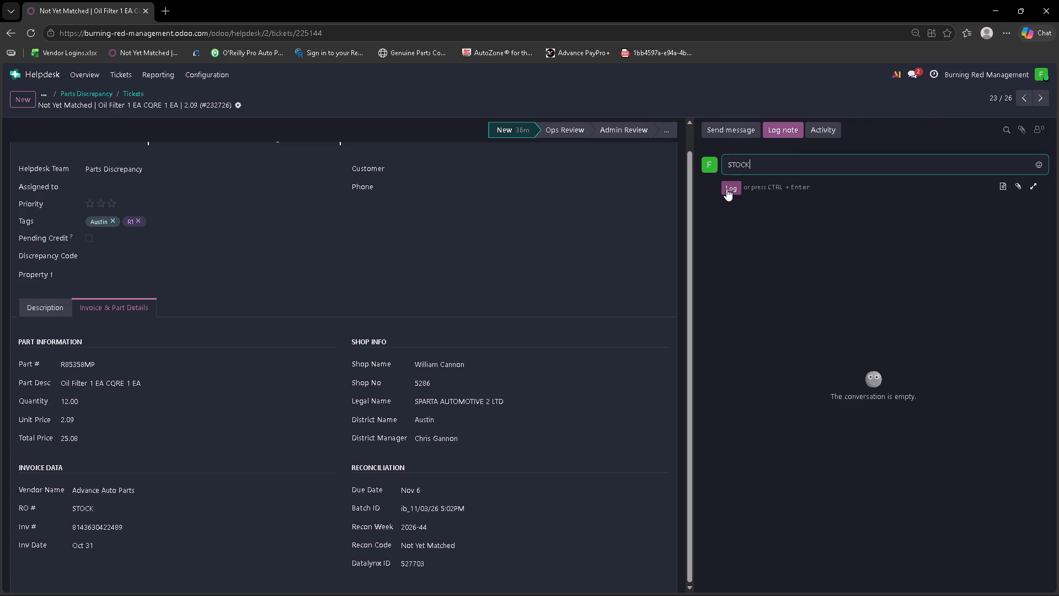
left_click(726, 189)
left_click(671, 134)
left_click(657, 148)
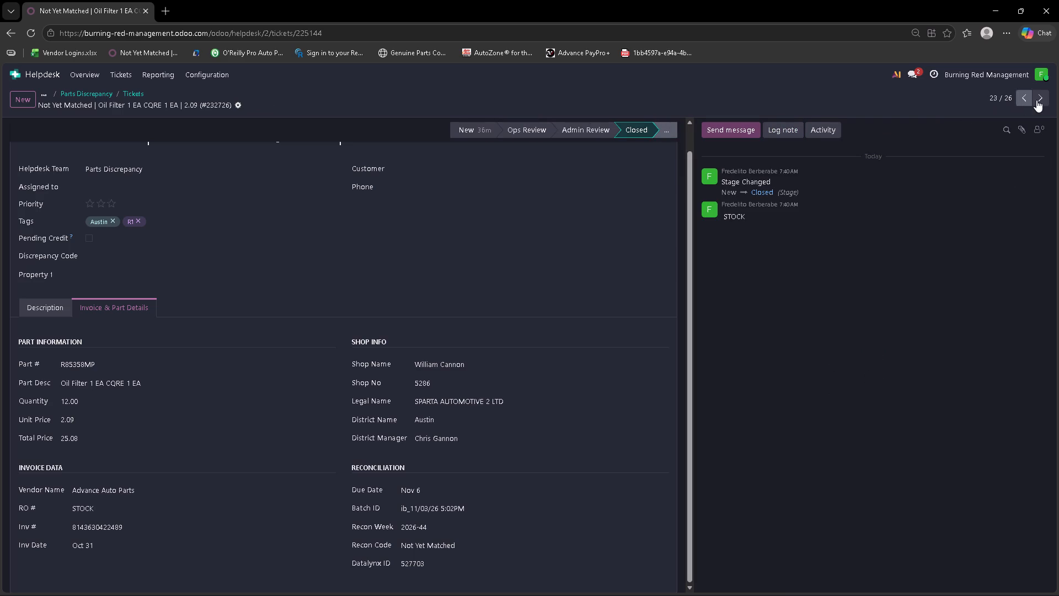
Go to the OIL FILTER LD 1 EA ticket #232727, log an internal note reading STOCK and move it to Closed.
left_click(1037, 100)
left_click(778, 131)
left_click(797, 164)
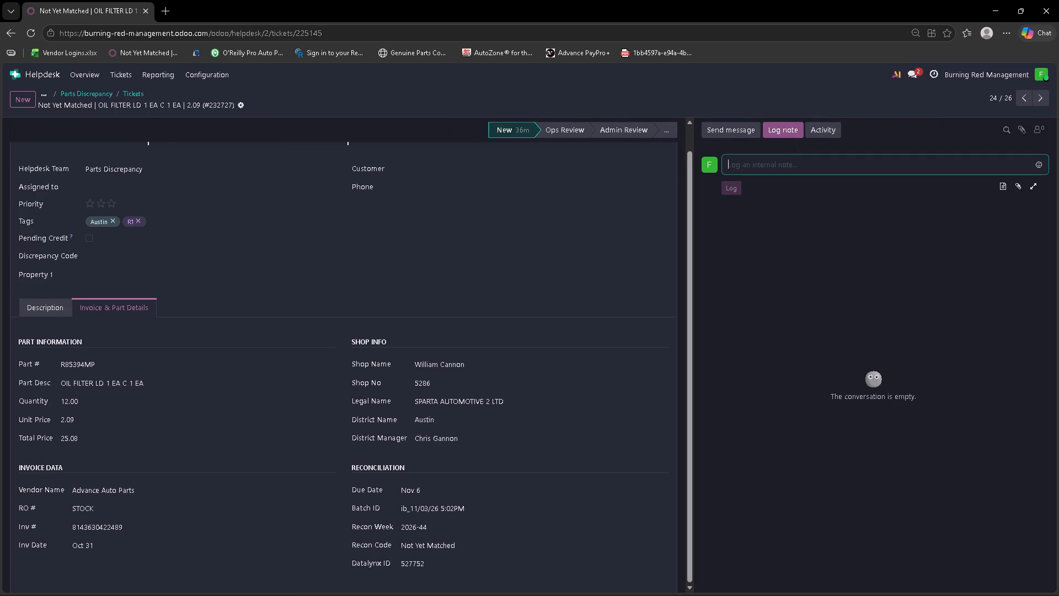
type("STIO")
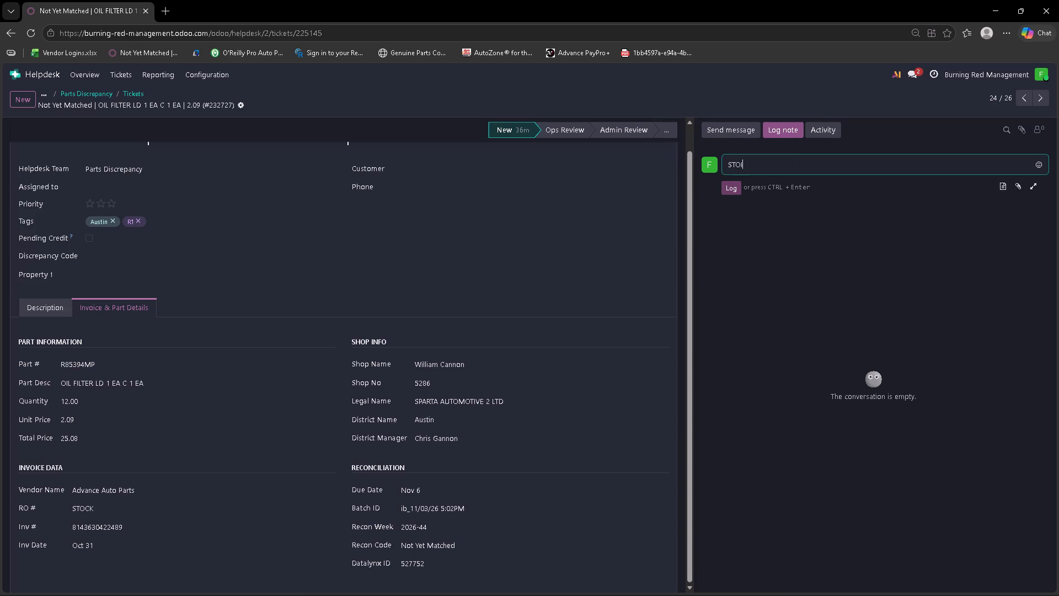
key("BackSpace")
type("CK")
left_click(730, 187)
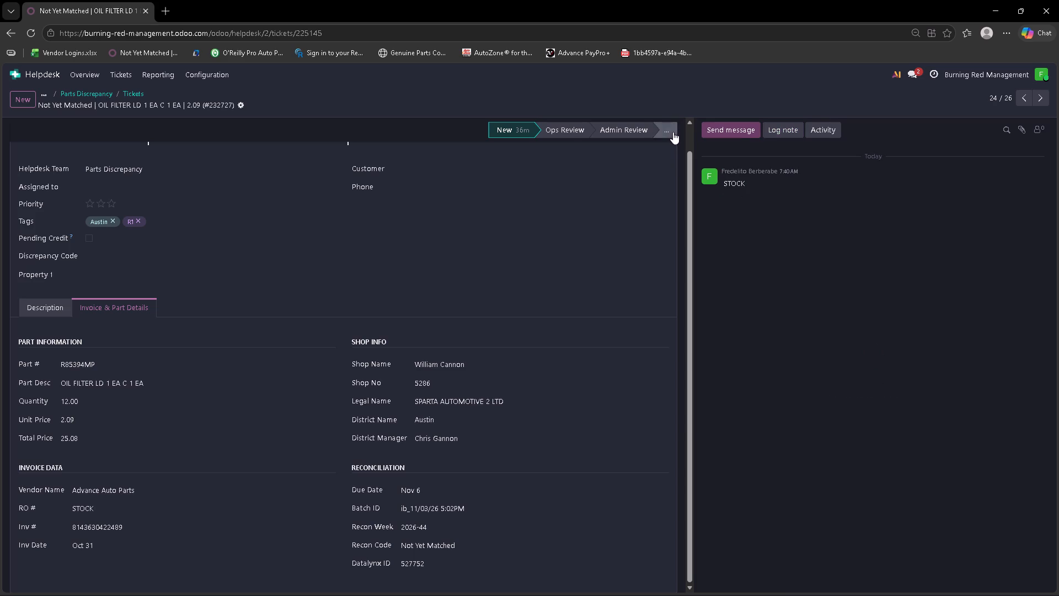
left_click(671, 132)
left_click(665, 151)
Go to the OIL FILTER LD 1 EA ticket #232730, log an internal note reading SHOP and move it to Closed.
left_click(1040, 99)
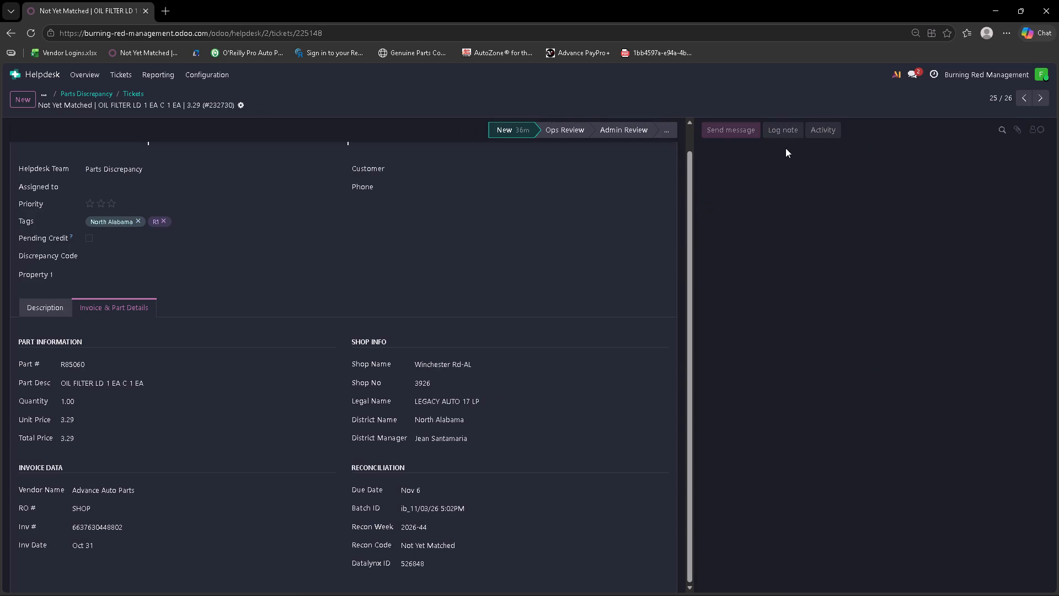
left_click(789, 136)
left_click(775, 167)
type("SHOP")
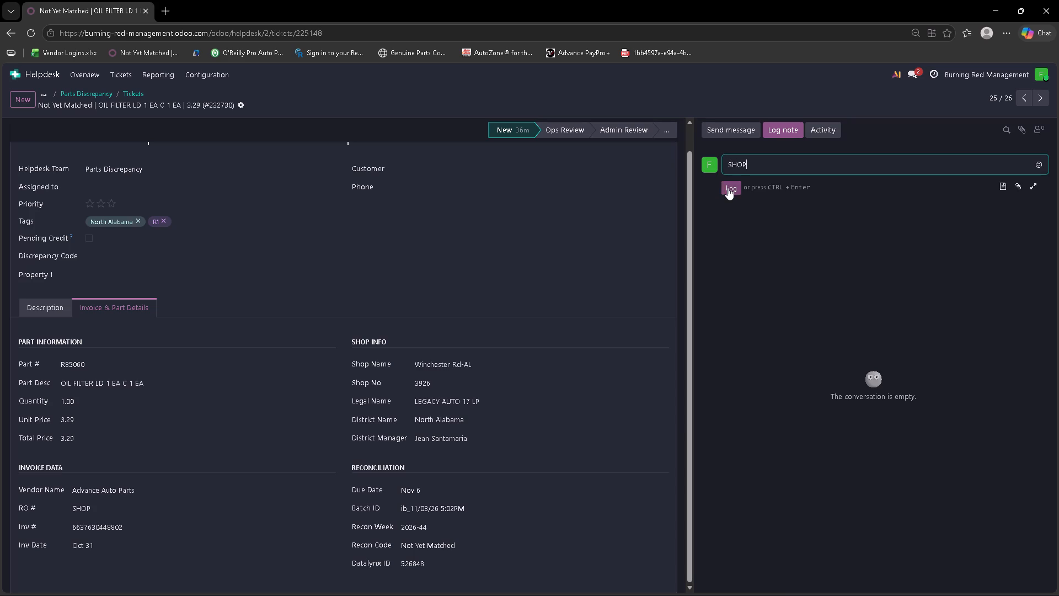
left_click(729, 188)
left_click(670, 129)
left_click(661, 152)
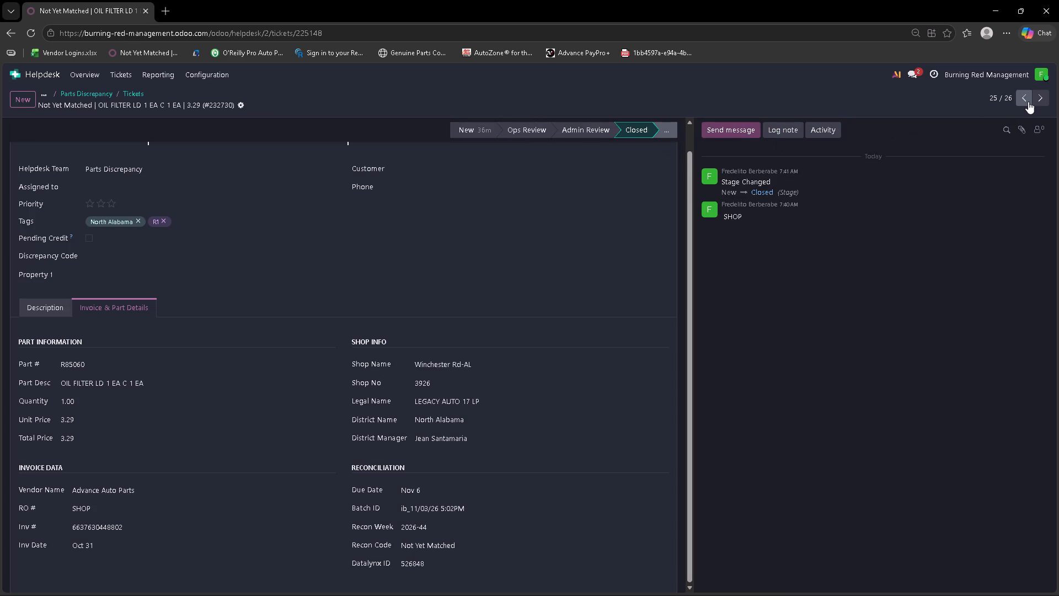
Go to the 12PC REC SAW BLADE ticket #232732, log an internal note reading SHOP and move it to Closed.
left_click(1037, 102)
left_click(785, 134)
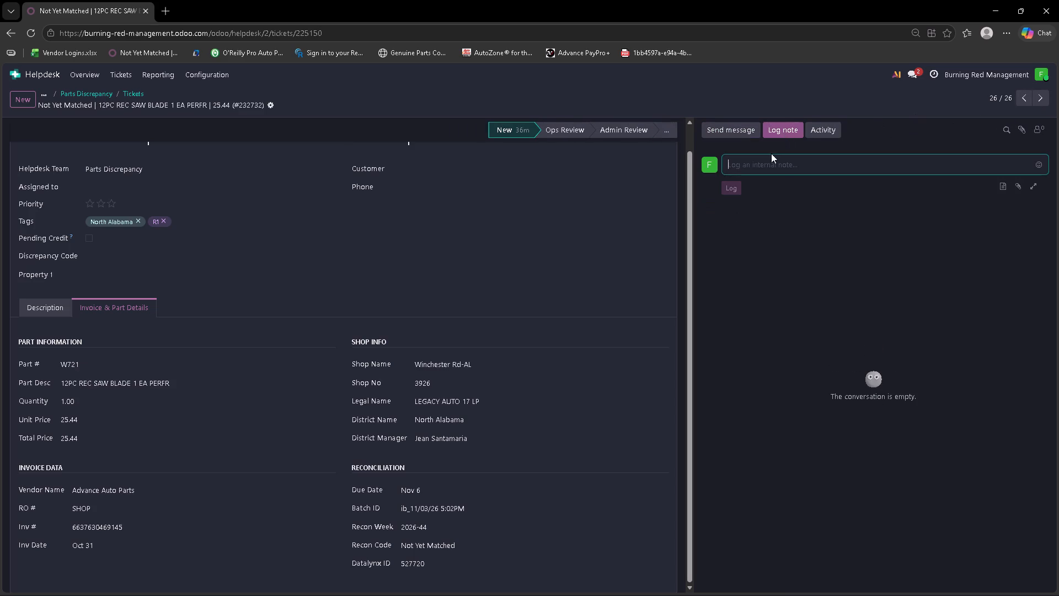
left_click(768, 168)
key("s")
type("HOP")
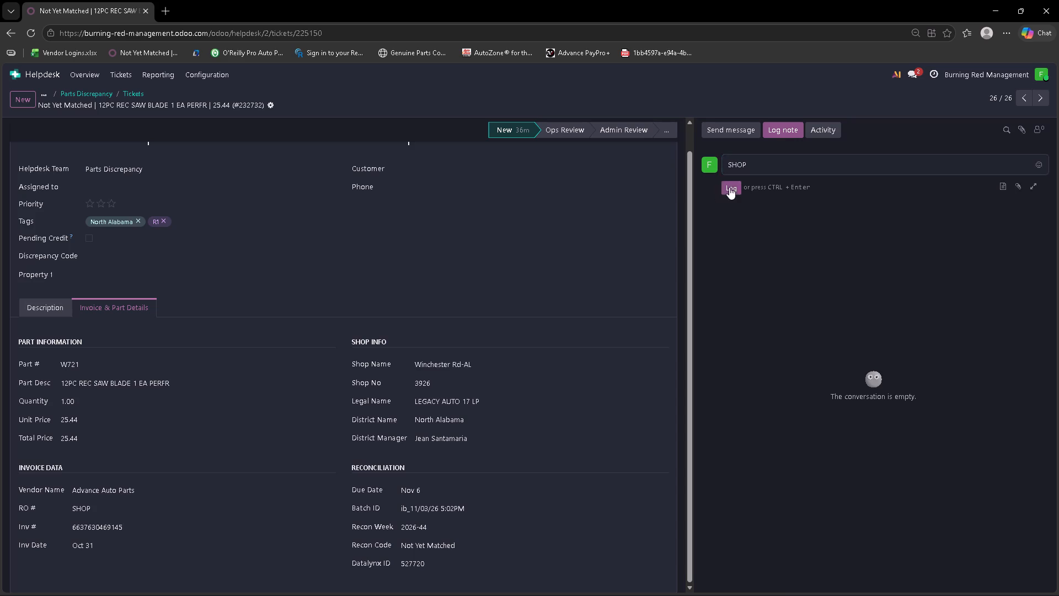
left_click(729, 187)
left_click(672, 135)
left_click(657, 151)
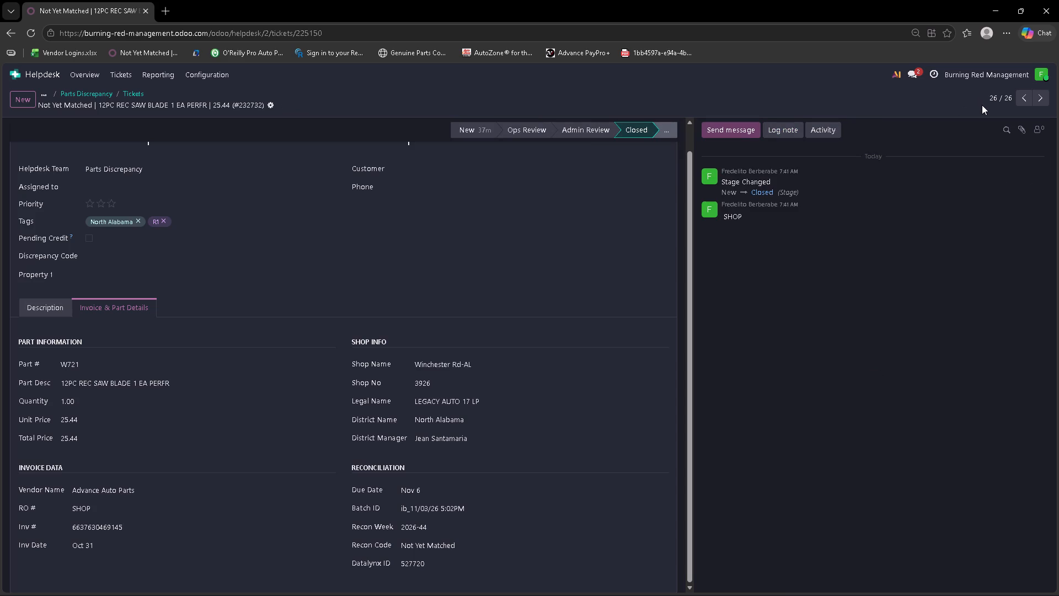
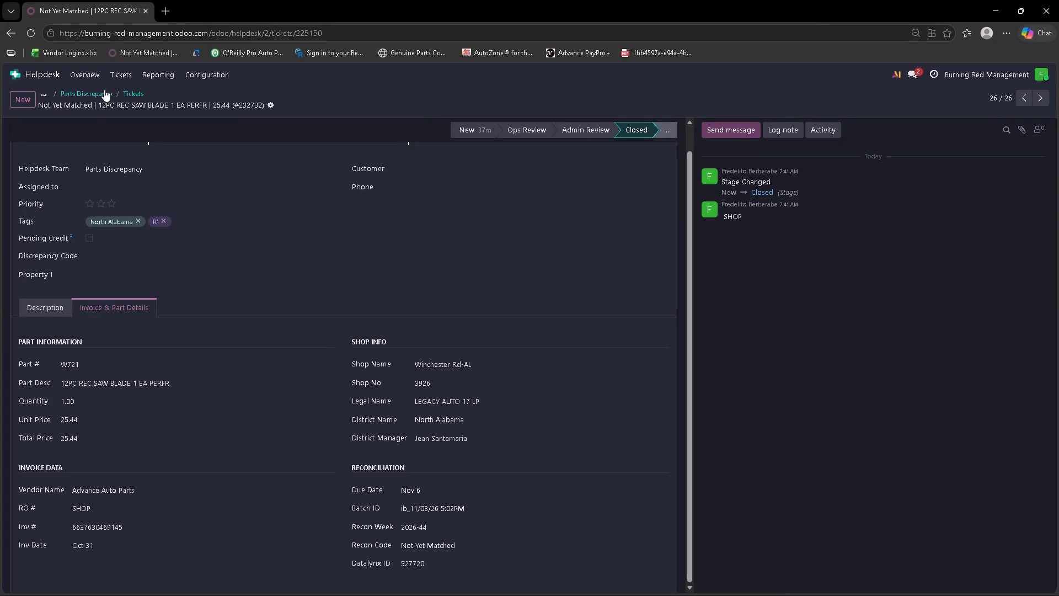
Go back to the Helpdesk overview and open the Parts Discrepancy team's ticket list.
left_click(41, 76)
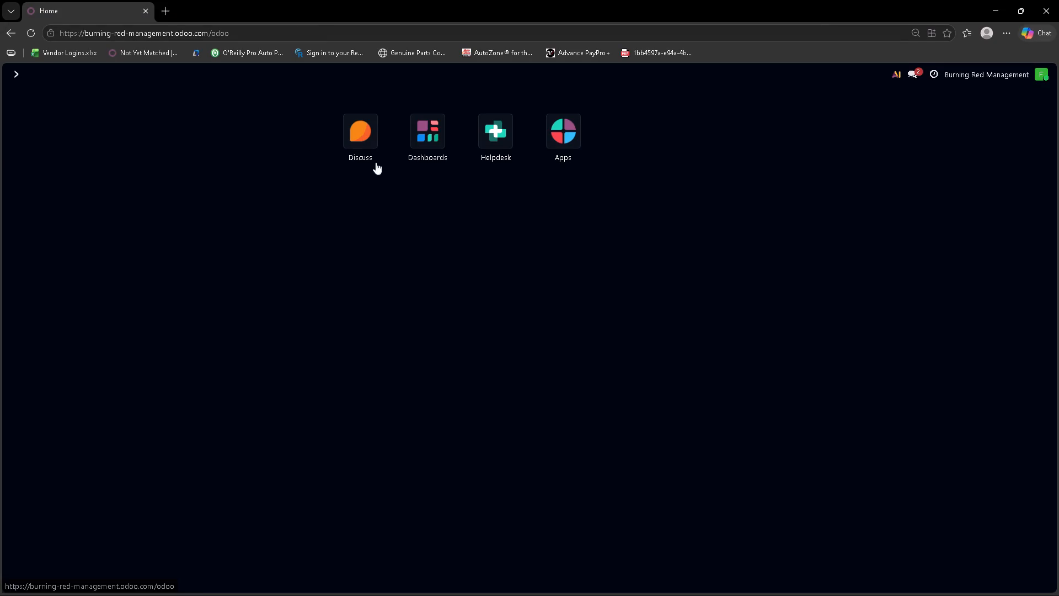
left_click(499, 144)
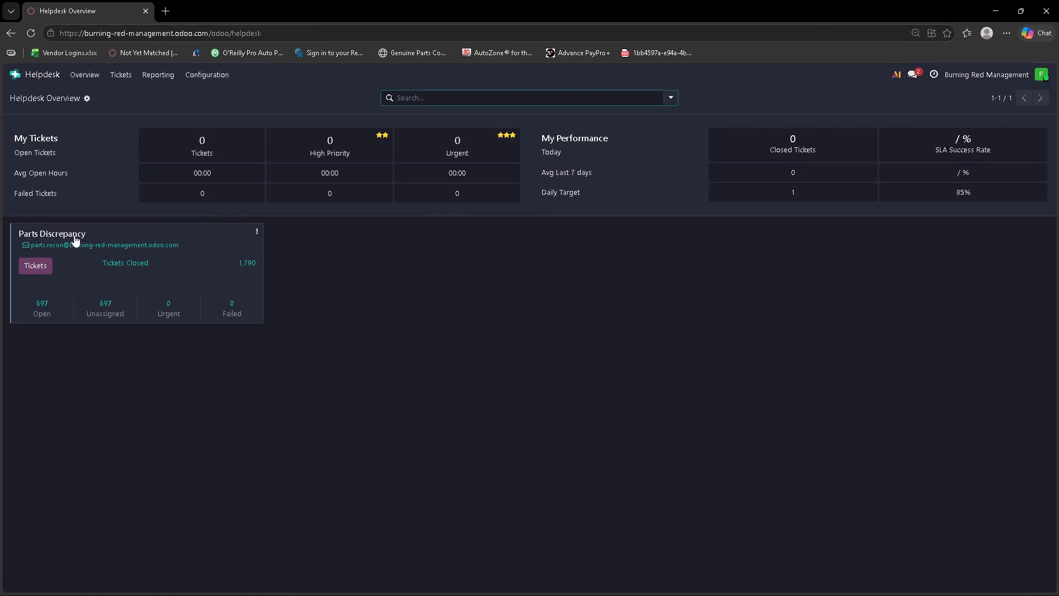
left_click(40, 263)
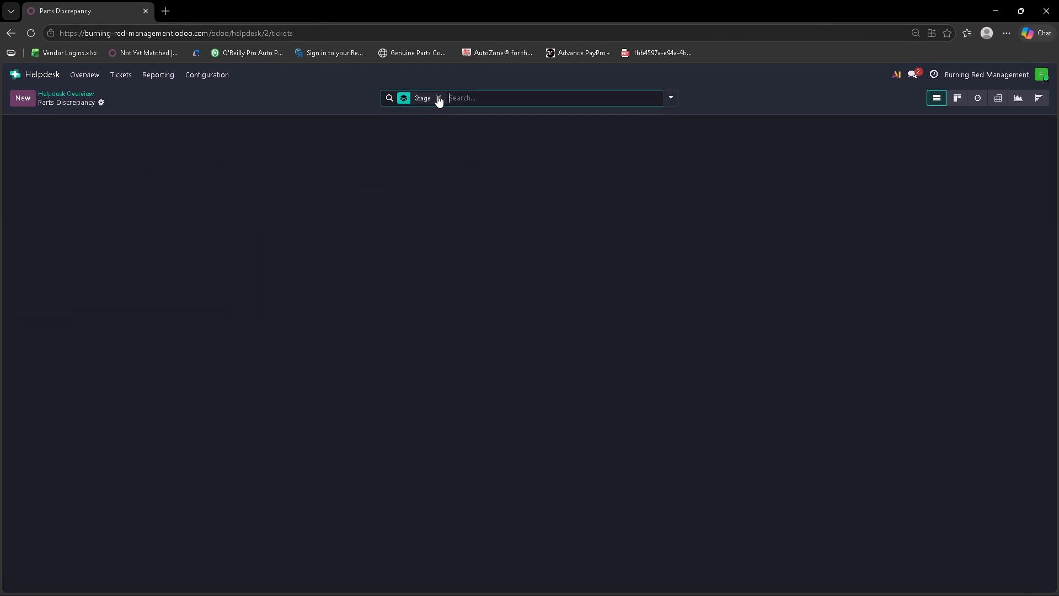
Replace the ticket list's Stage grouping with filters for the tag R1 and the stage NEW.
left_click(437, 95)
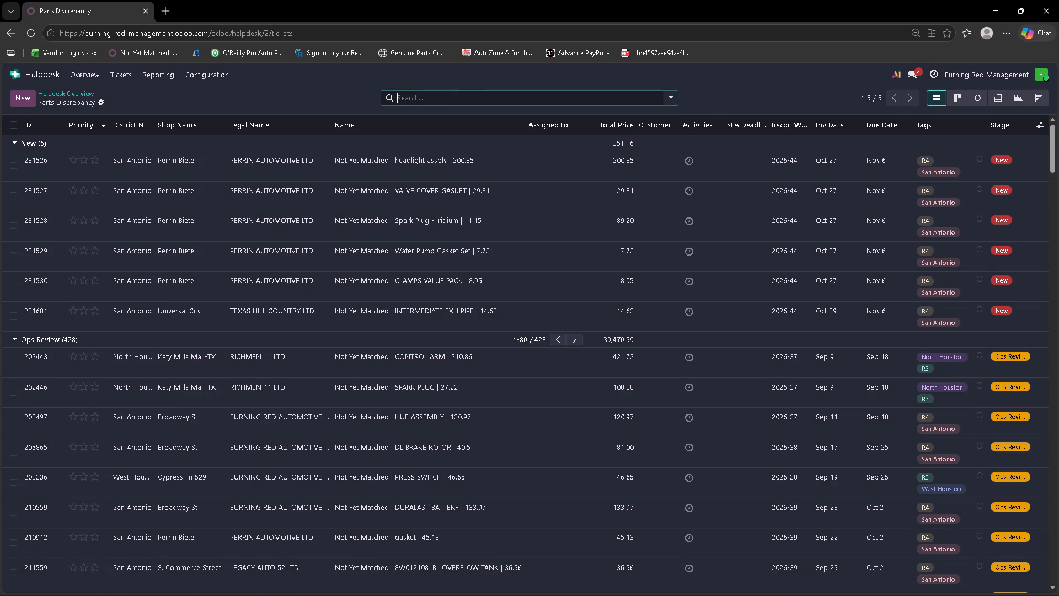
left_click(466, 103)
type("R1")
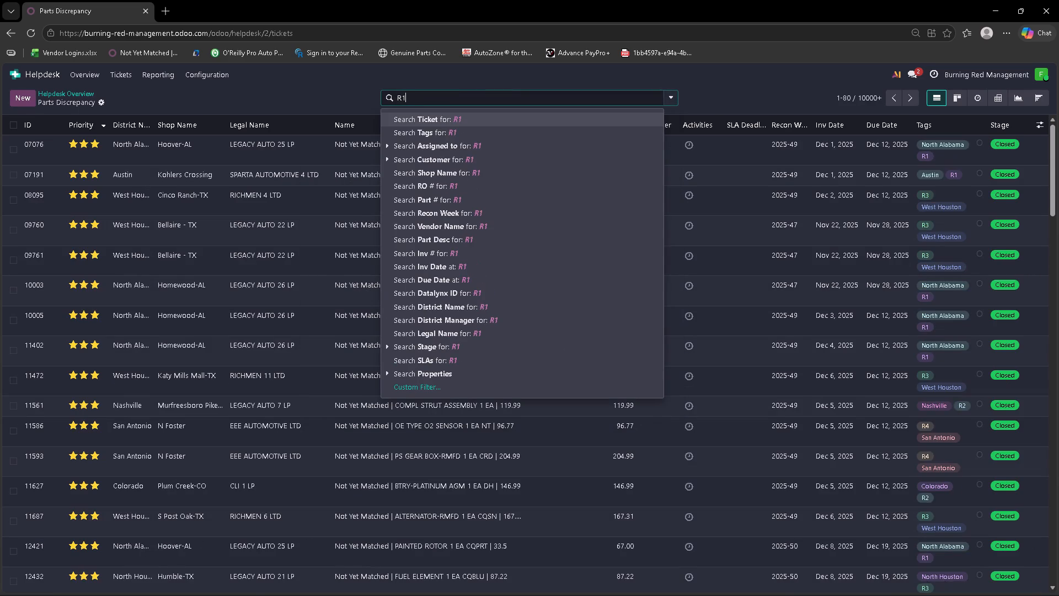
left_click(463, 127)
left_click(500, 98)
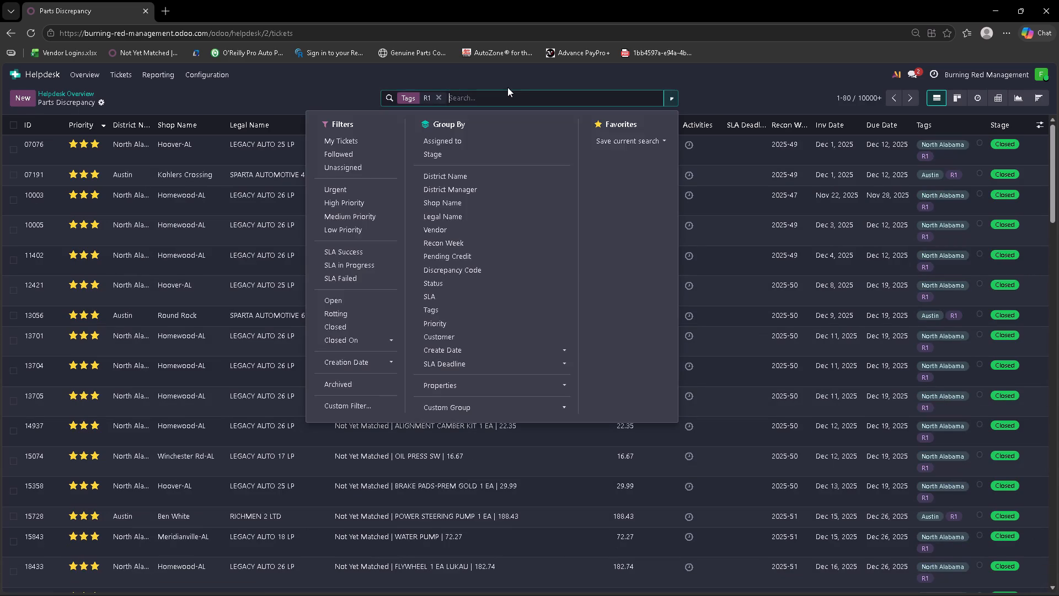
type("NEW")
left_click(471, 324)
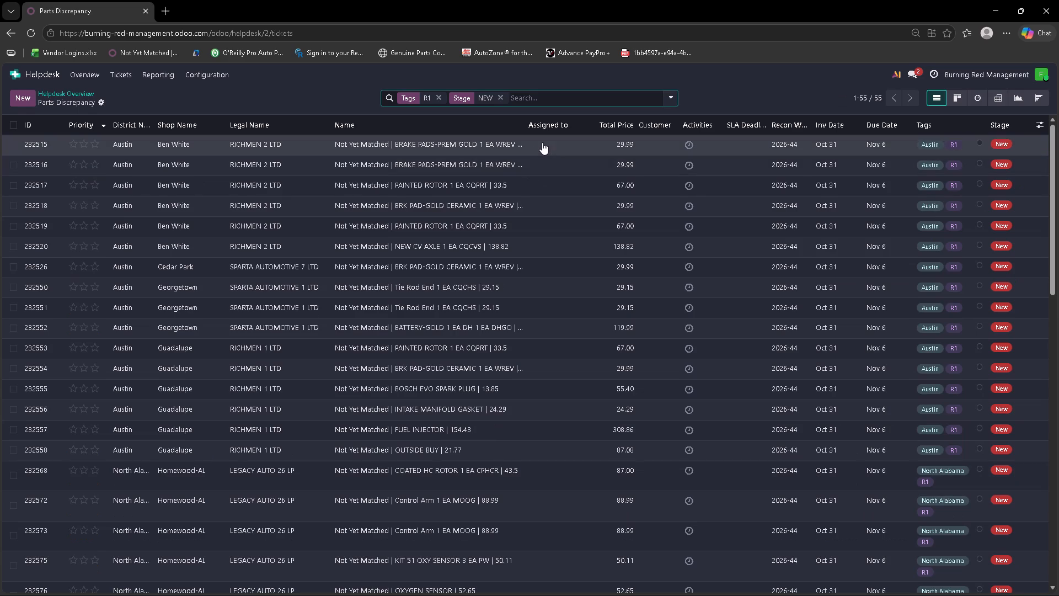
Open the first filtered ticket, BRAKE PADS-PREM GOLD 1 EA WREV #232515.
left_click(542, 142)
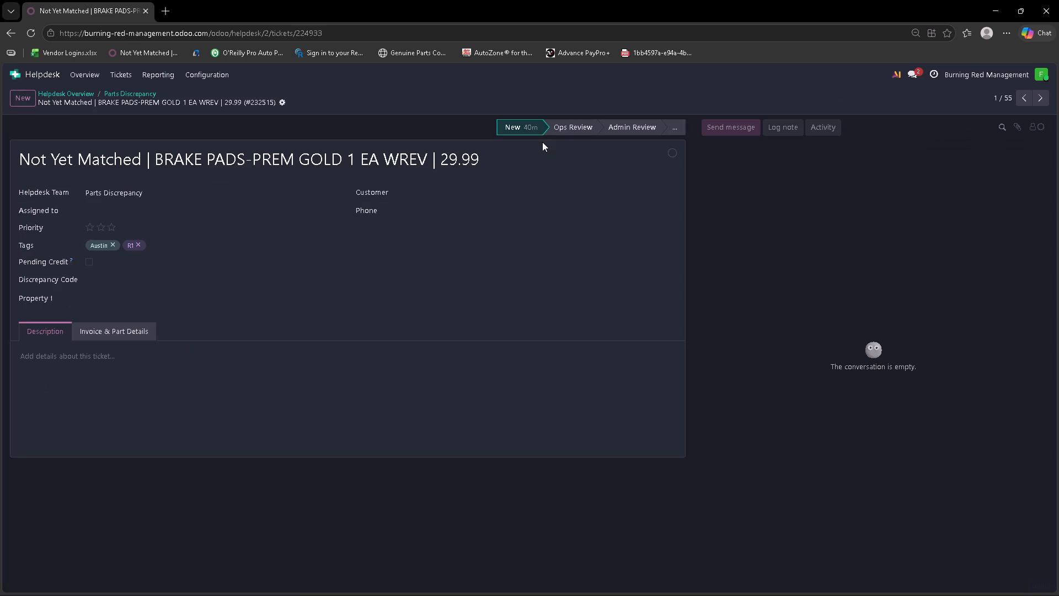
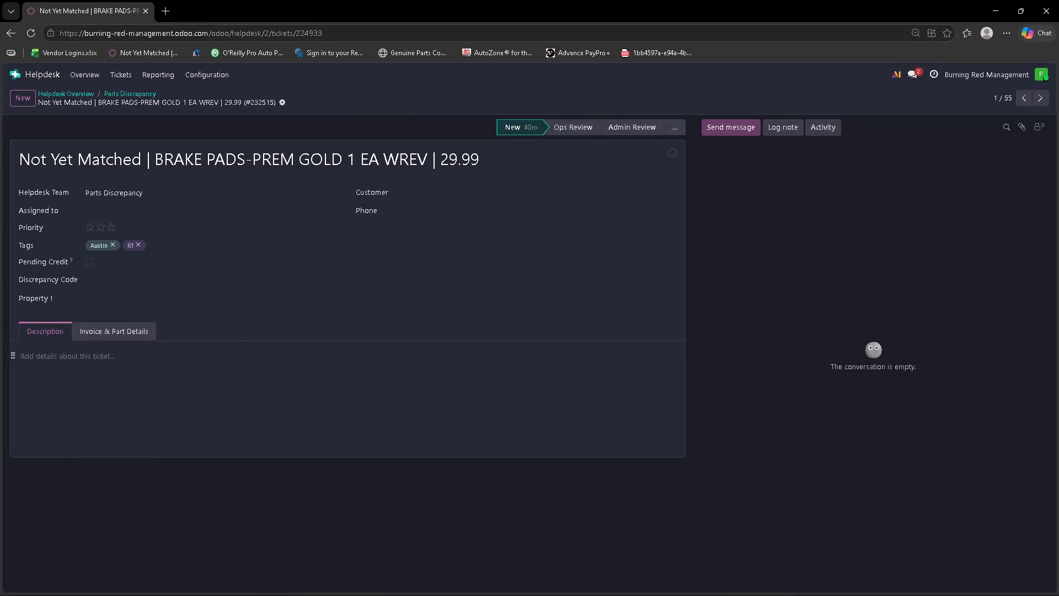
Show the invoice and part details of the BRAKE PADS-PREM GOLD ticket #232515.
left_click(114, 338)
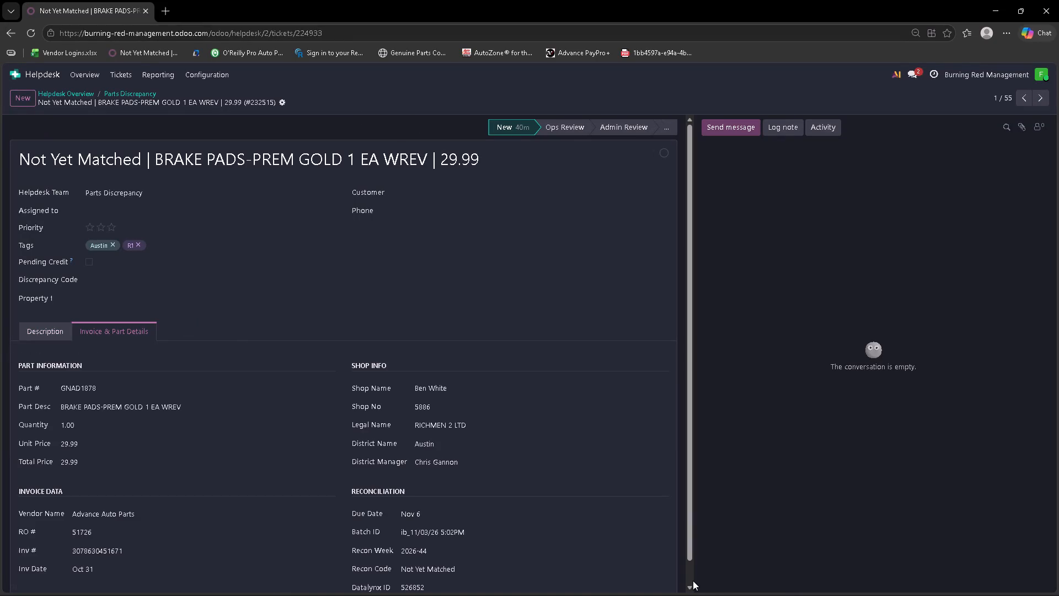